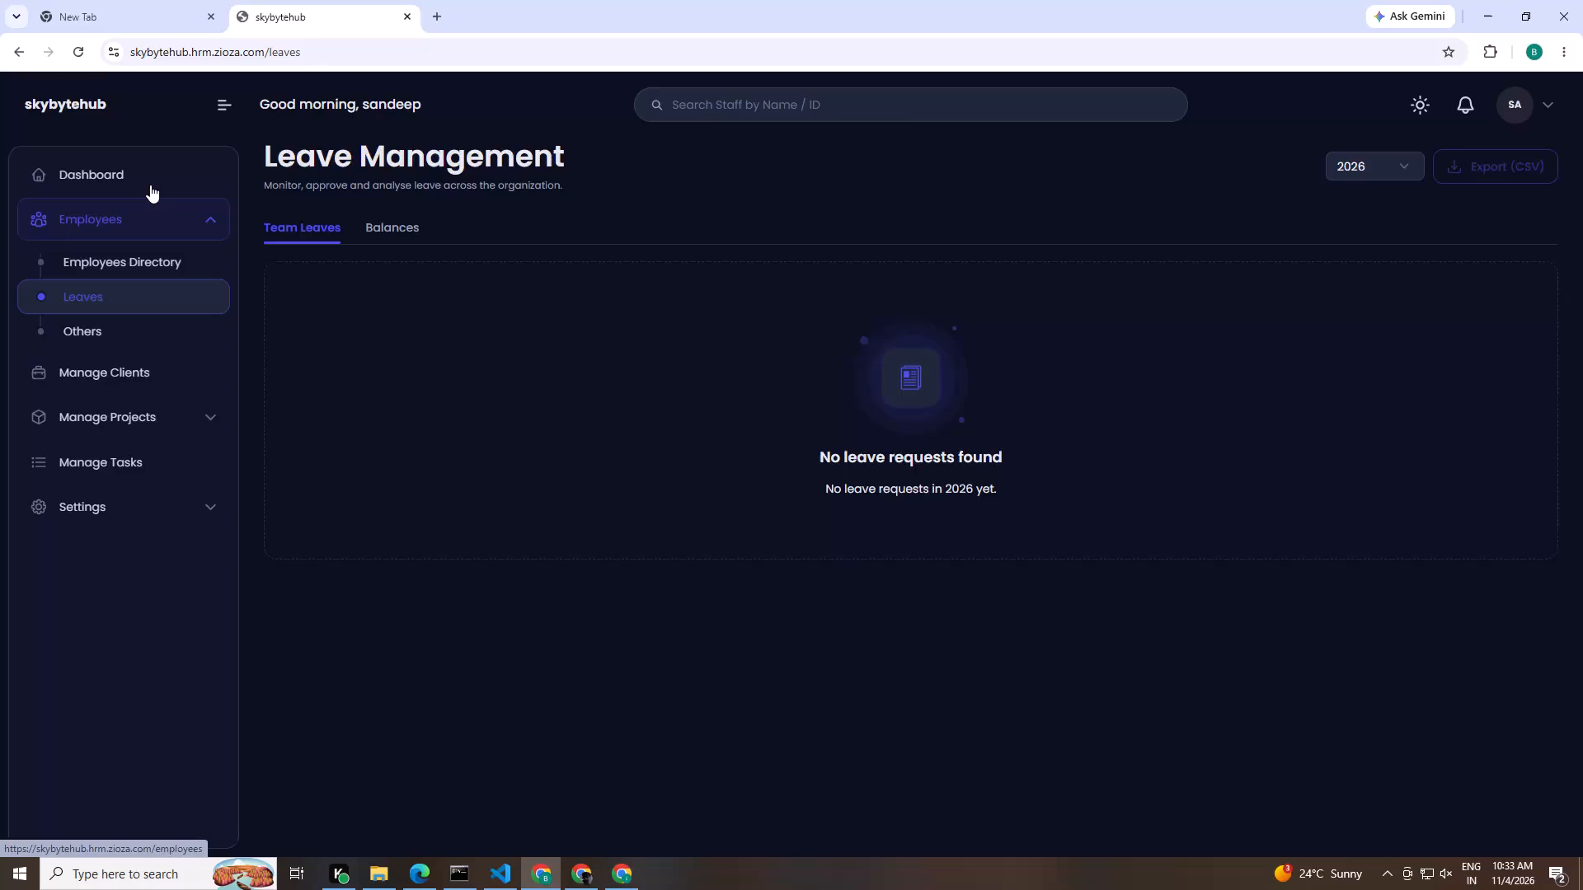
Open the Dashboard to view the organization overview.
left_click(151, 182)
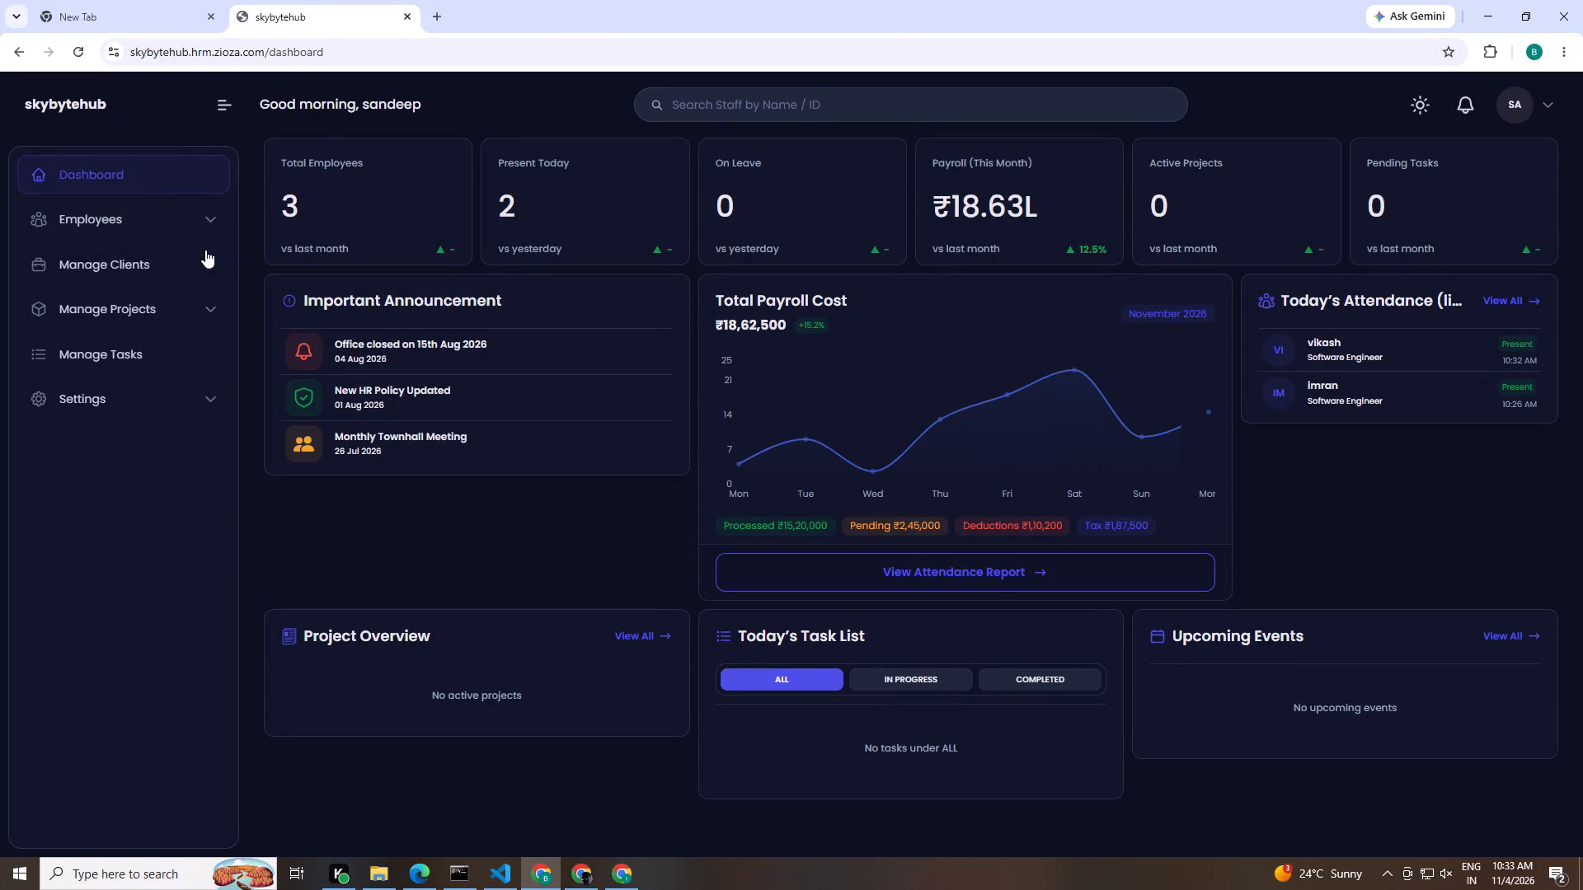
Open the Employees Directory to view the organization's staff list.
left_click(162, 232)
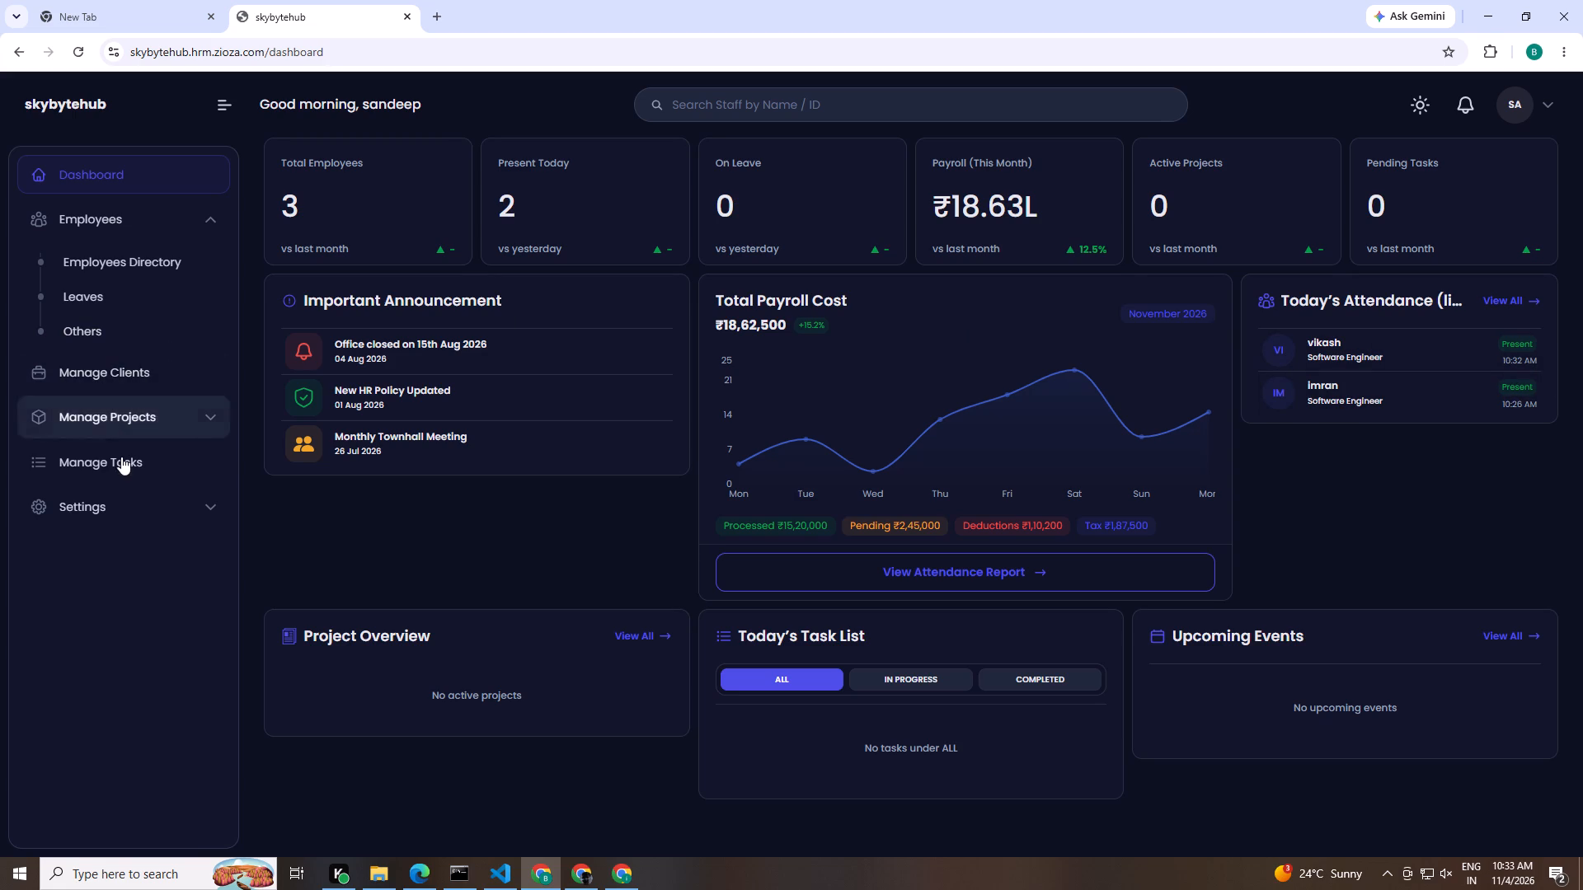
left_click(130, 499)
left_click(130, 499)
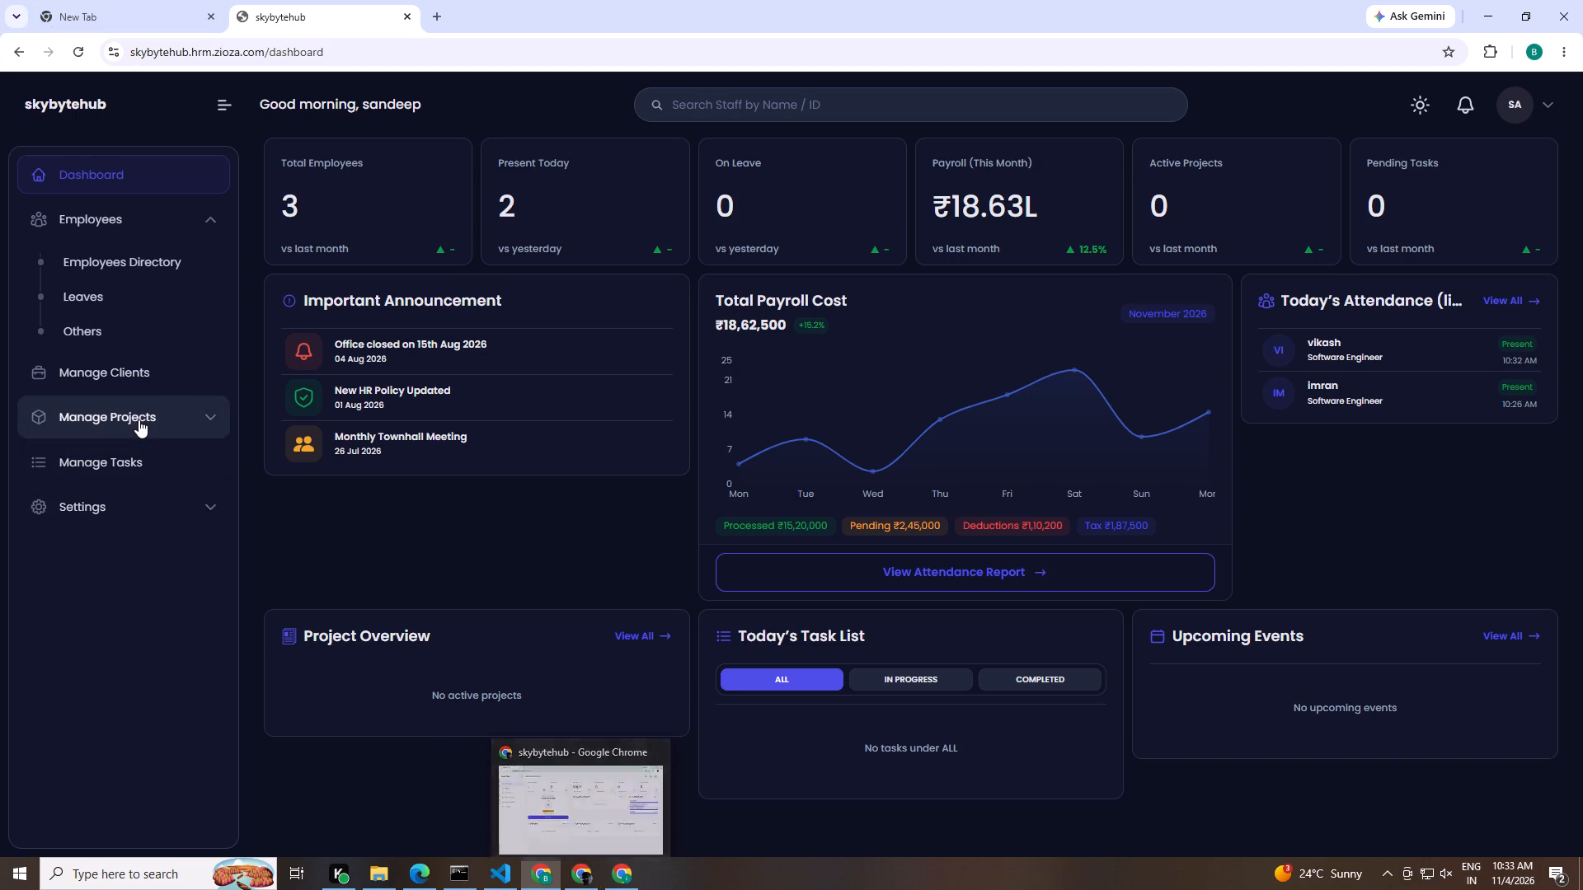
left_click(165, 350)
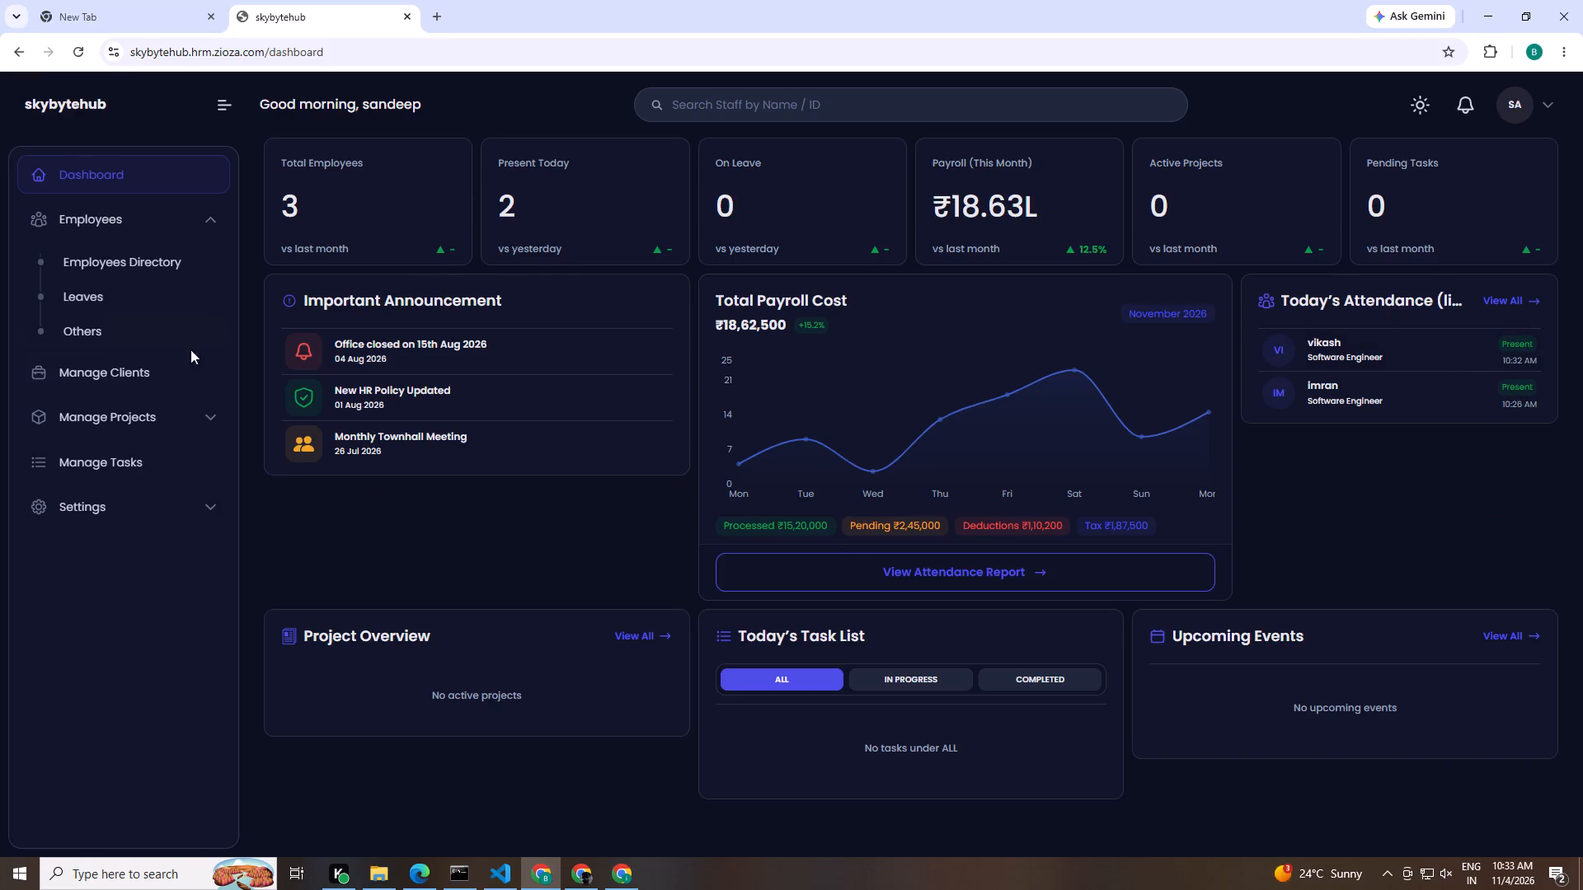
left_click(123, 296)
left_click(153, 261)
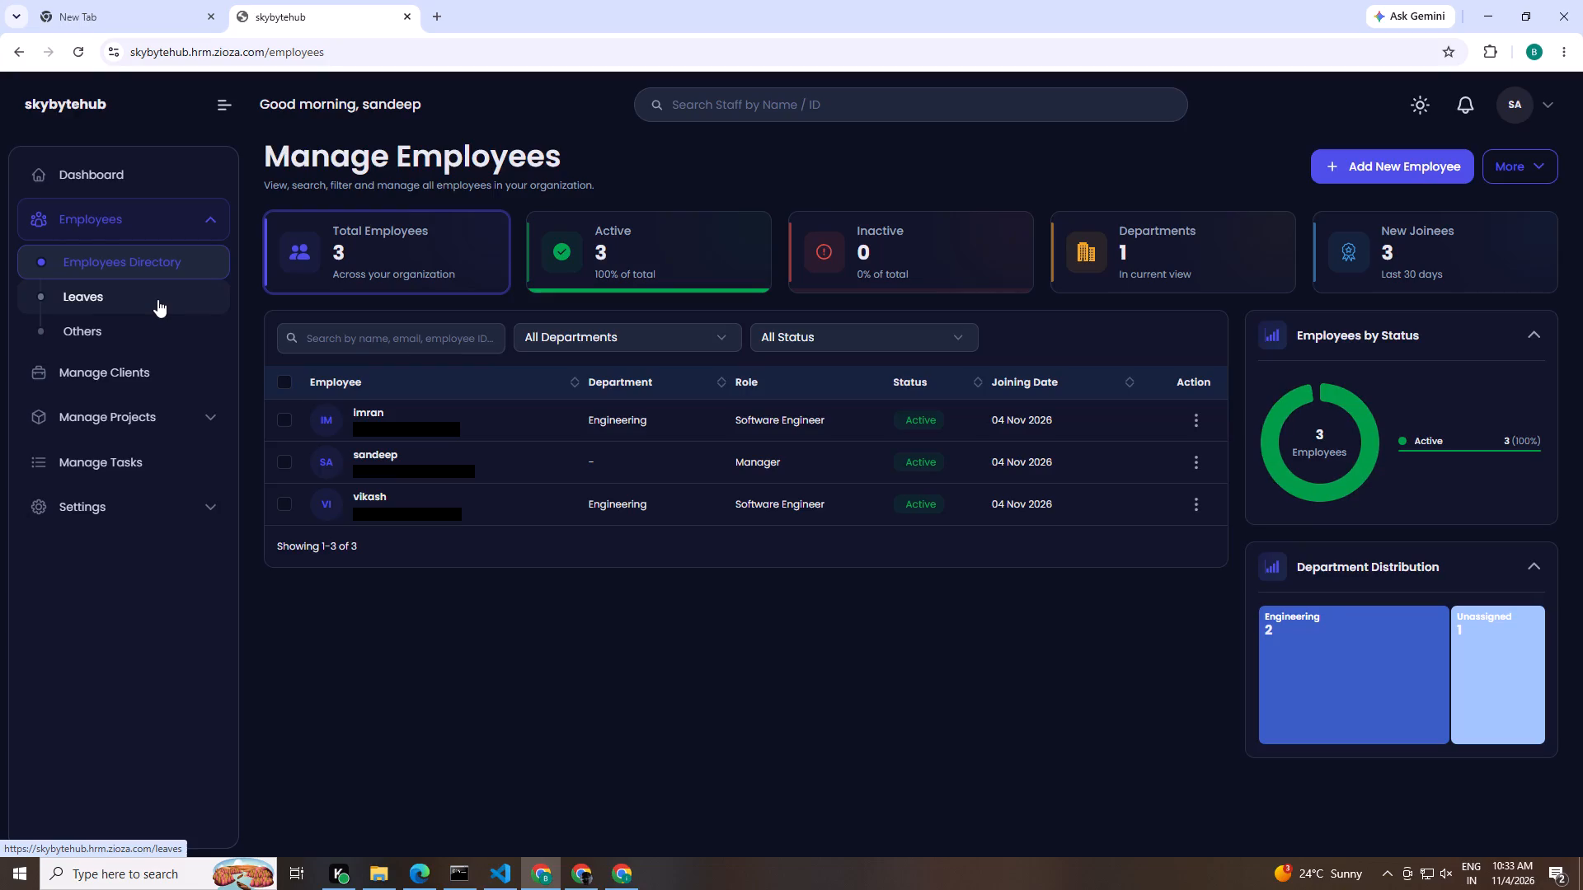
Open the Roles & Permissions page in the Security & Access settings.
left_click(179, 415)
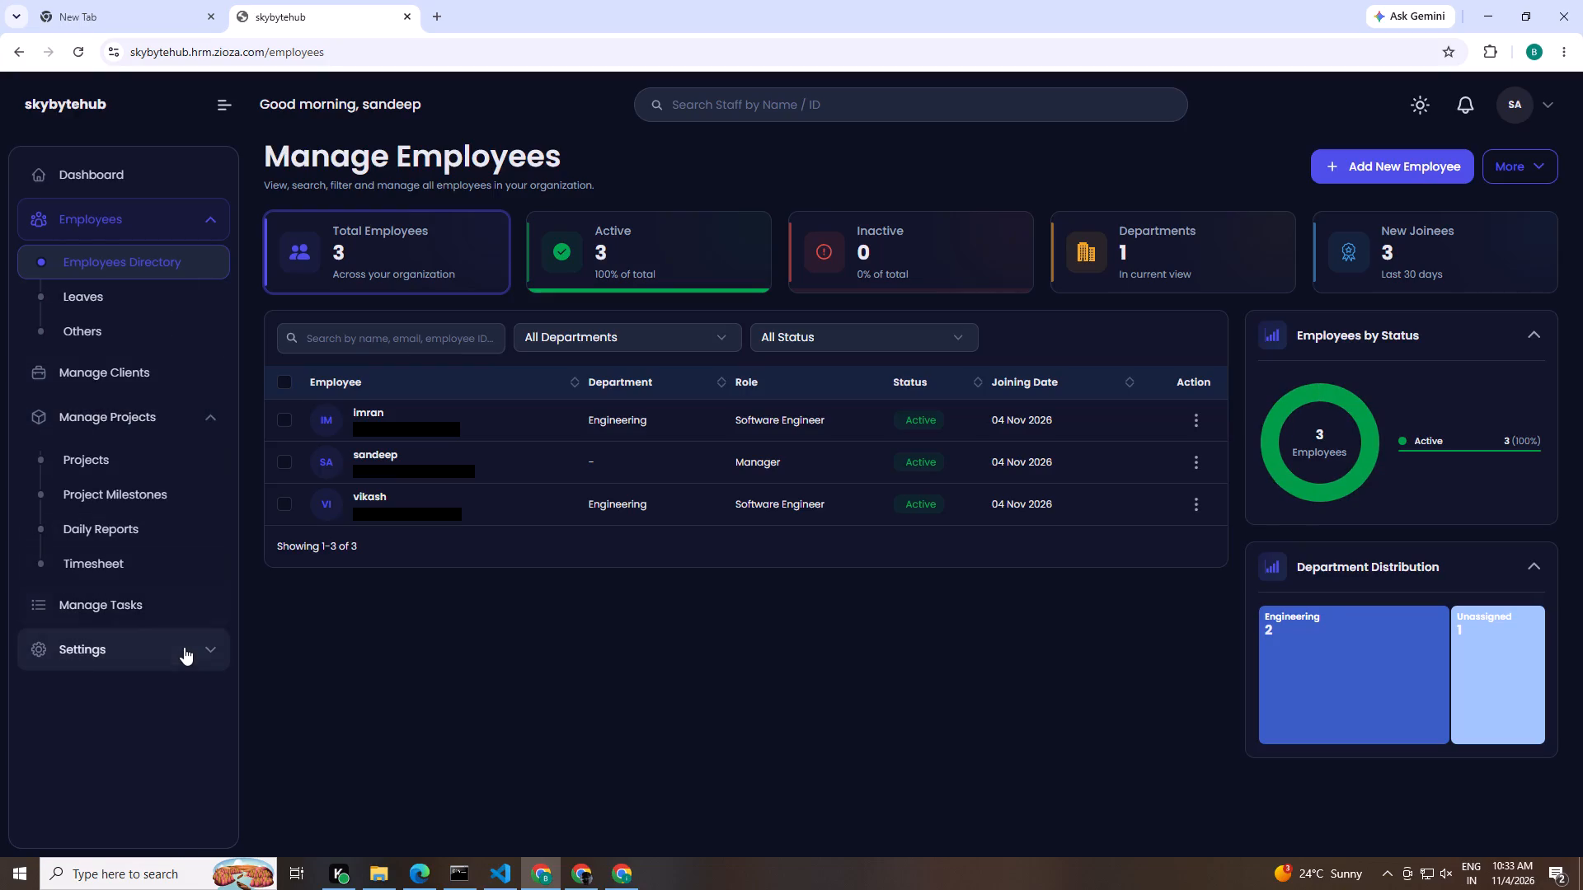
left_click(184, 652)
scroll(157, 758, "down", 2)
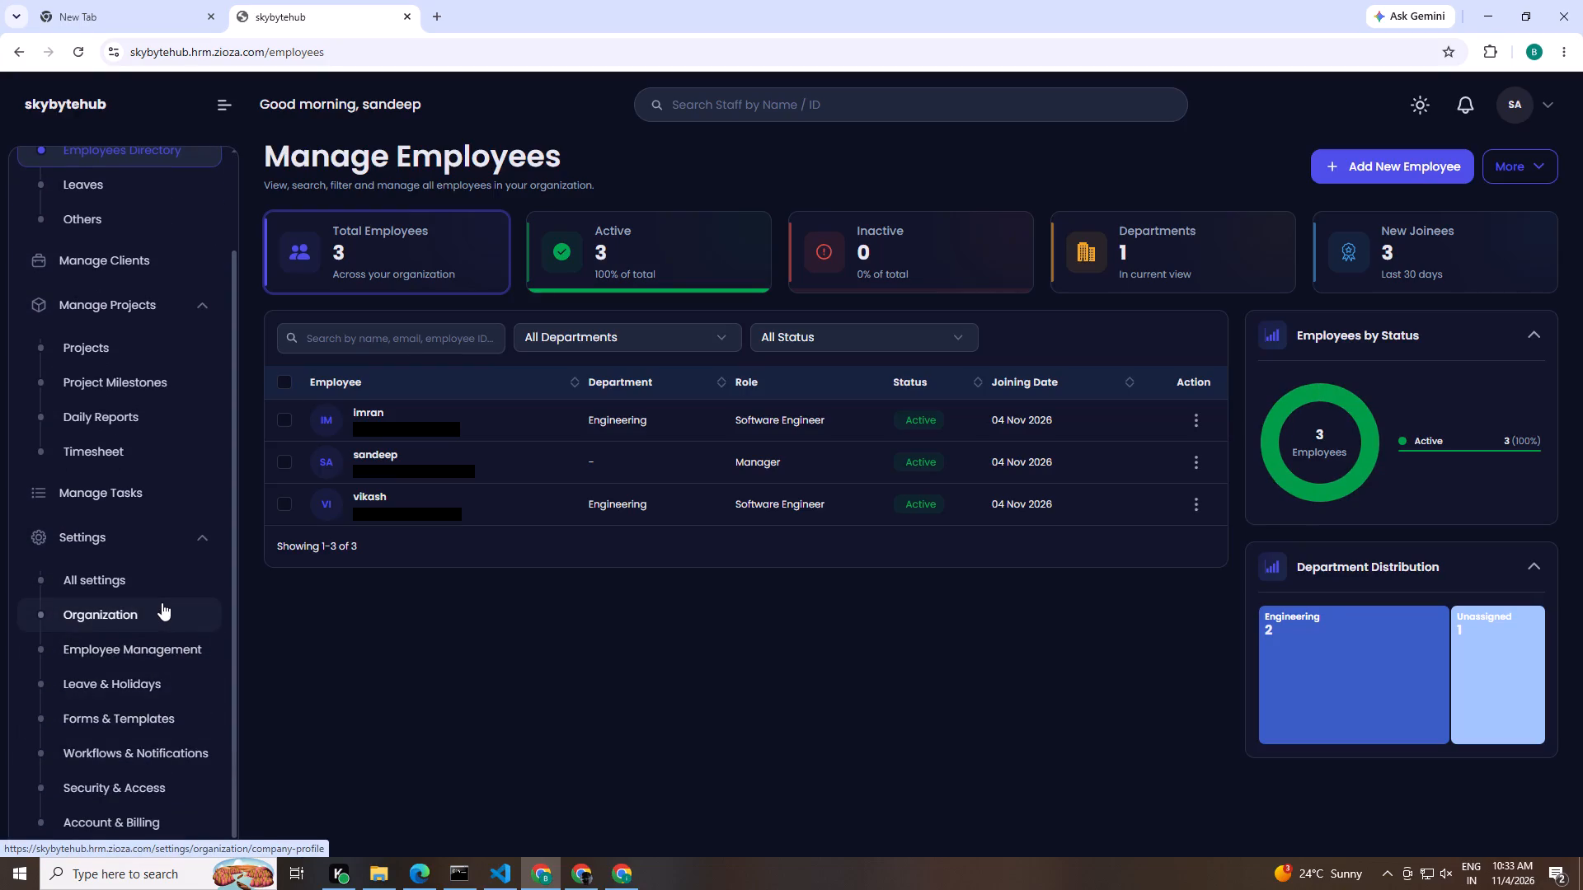
scroll(129, 738, "down", 3)
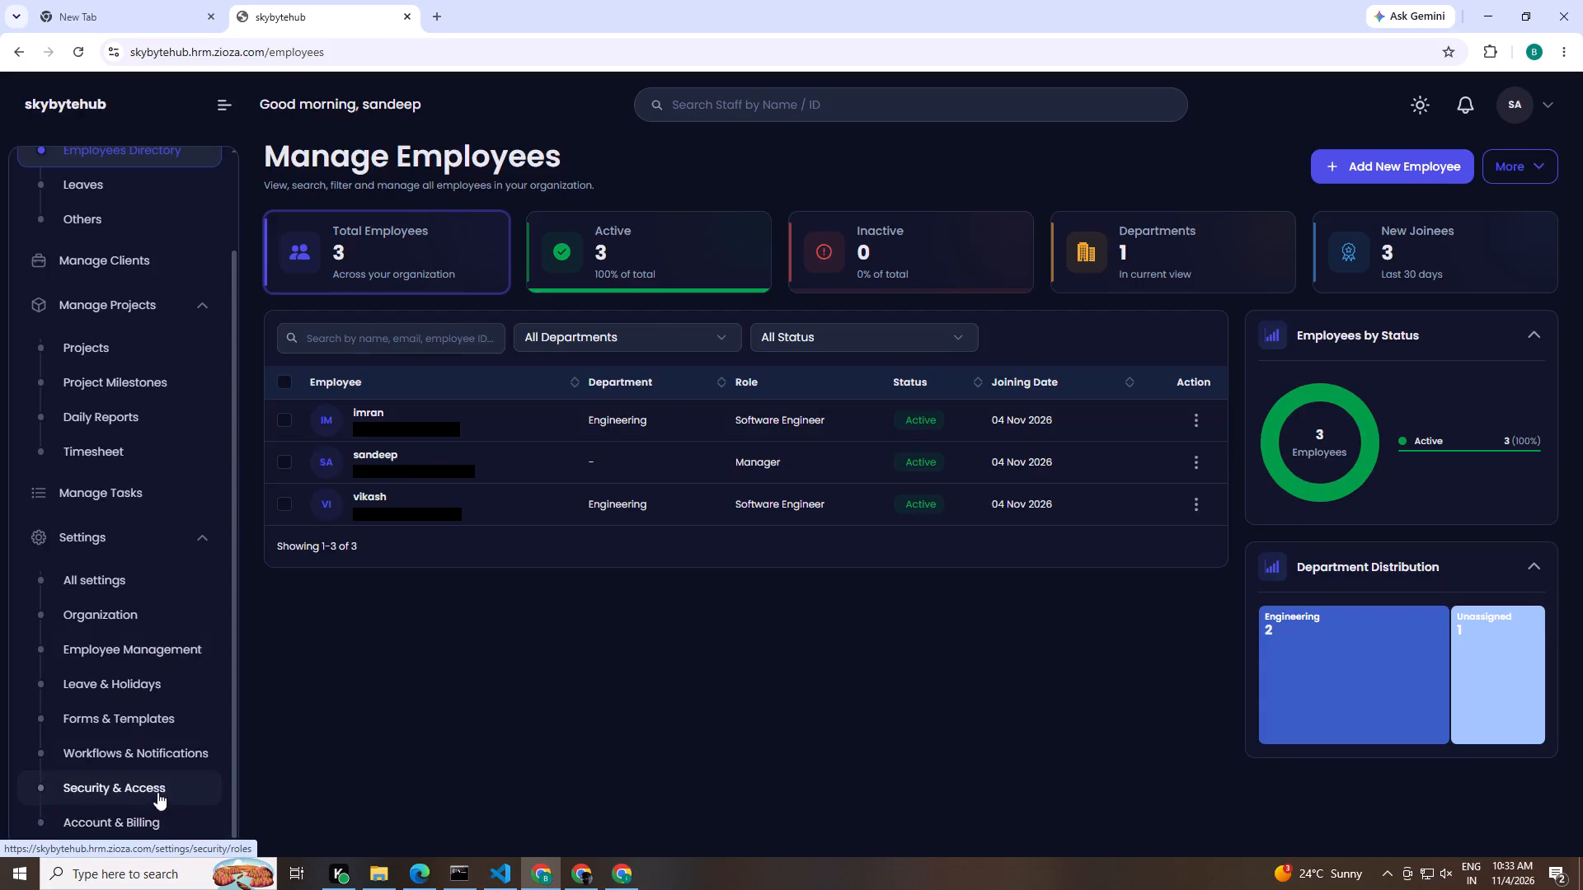
left_click(157, 790)
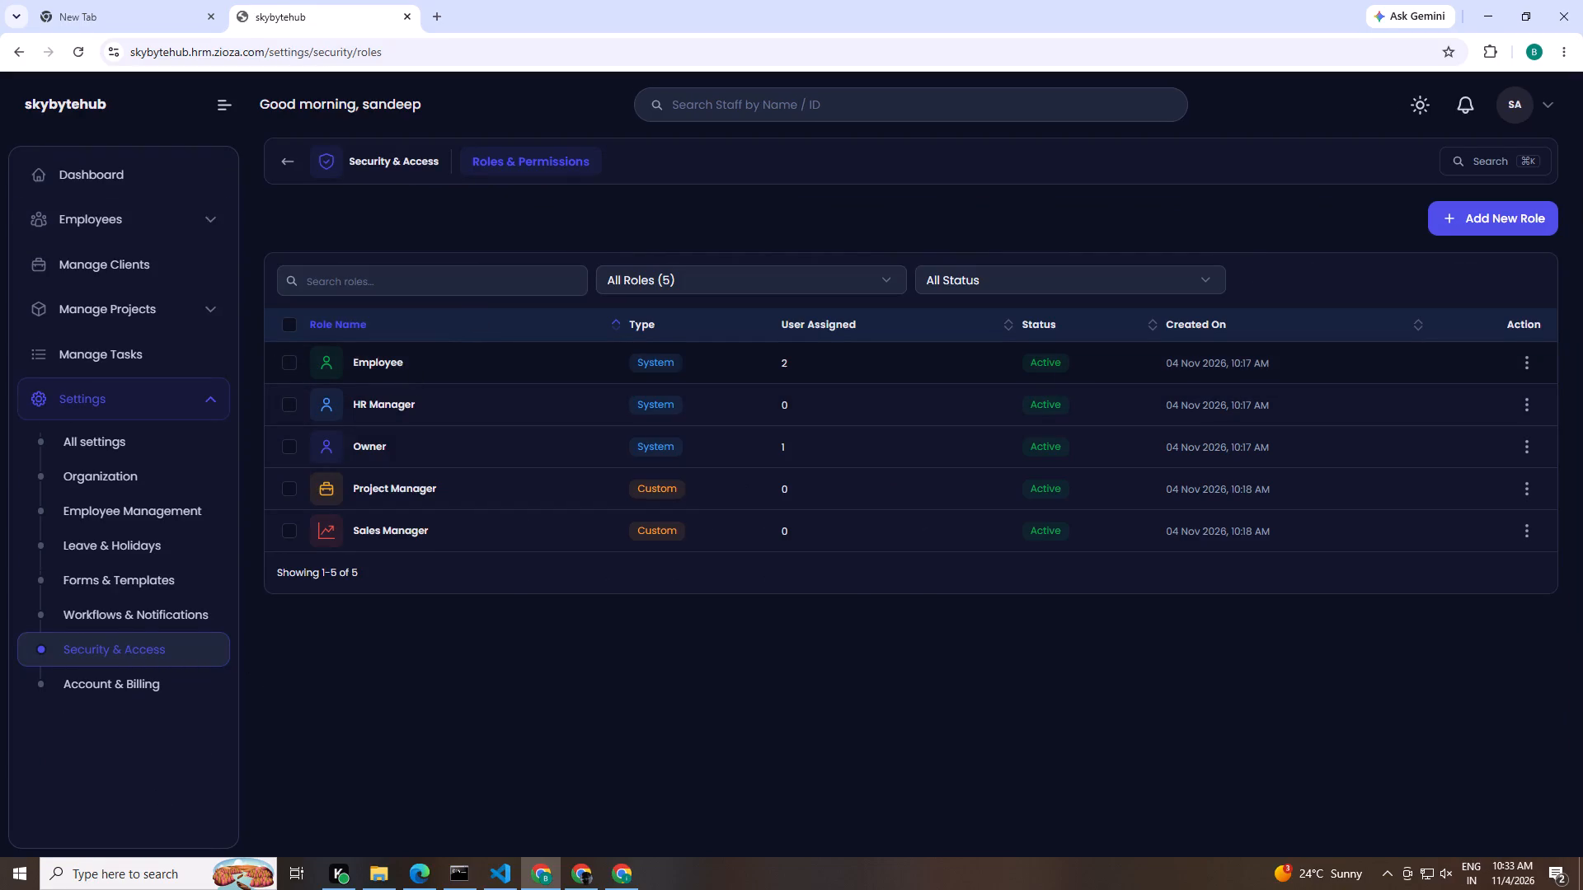
Open the permissions of the custom Project Manager role for editing.
left_click(1526, 100)
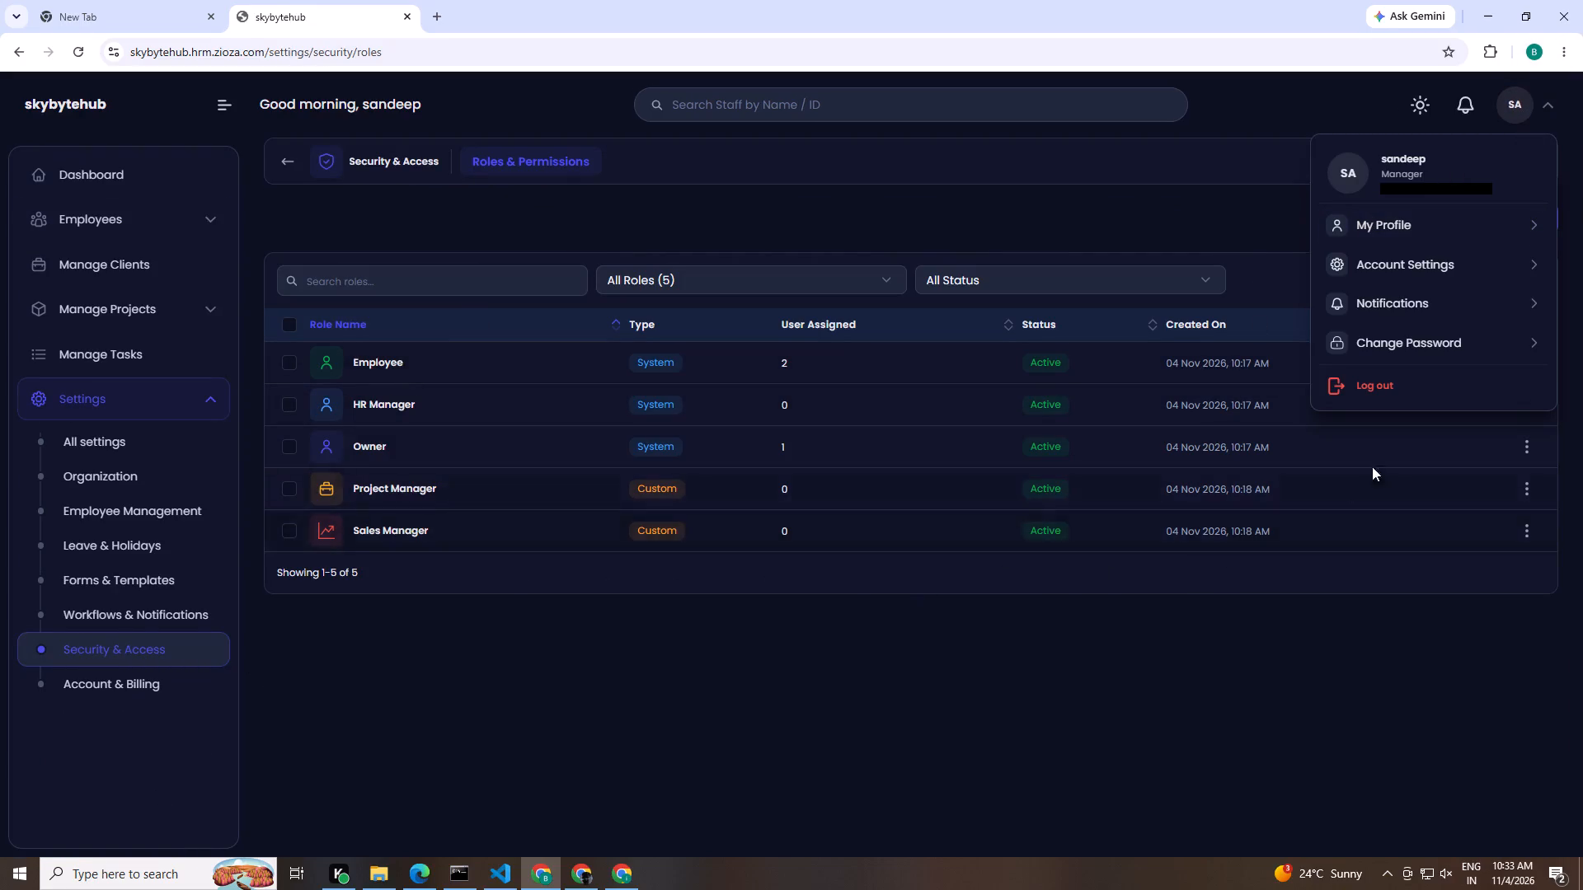
left_click(1535, 486)
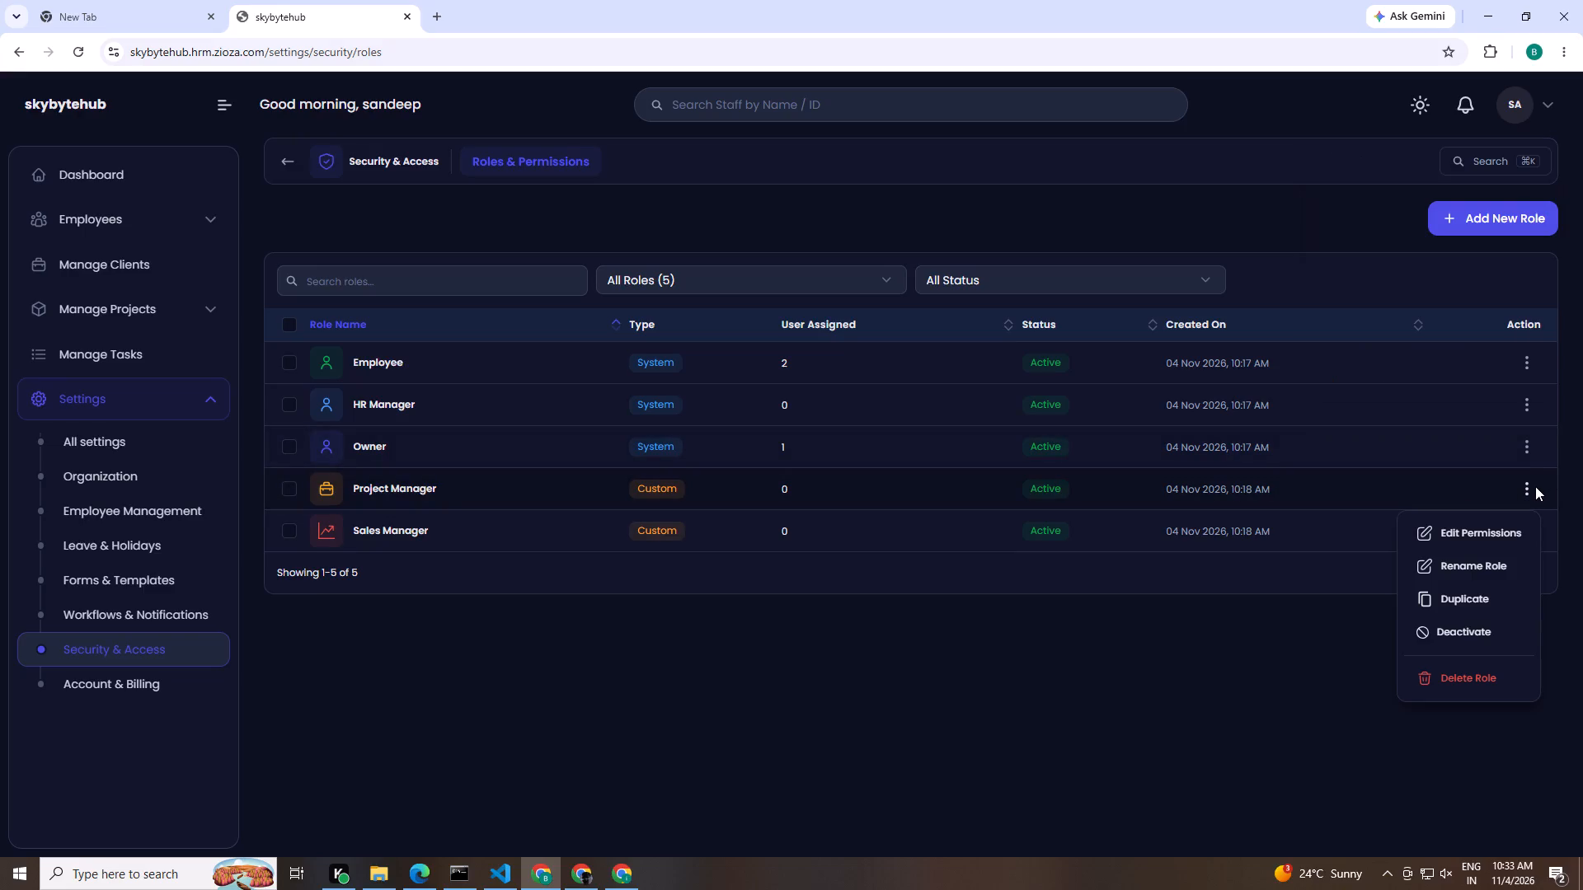
left_click(1530, 452)
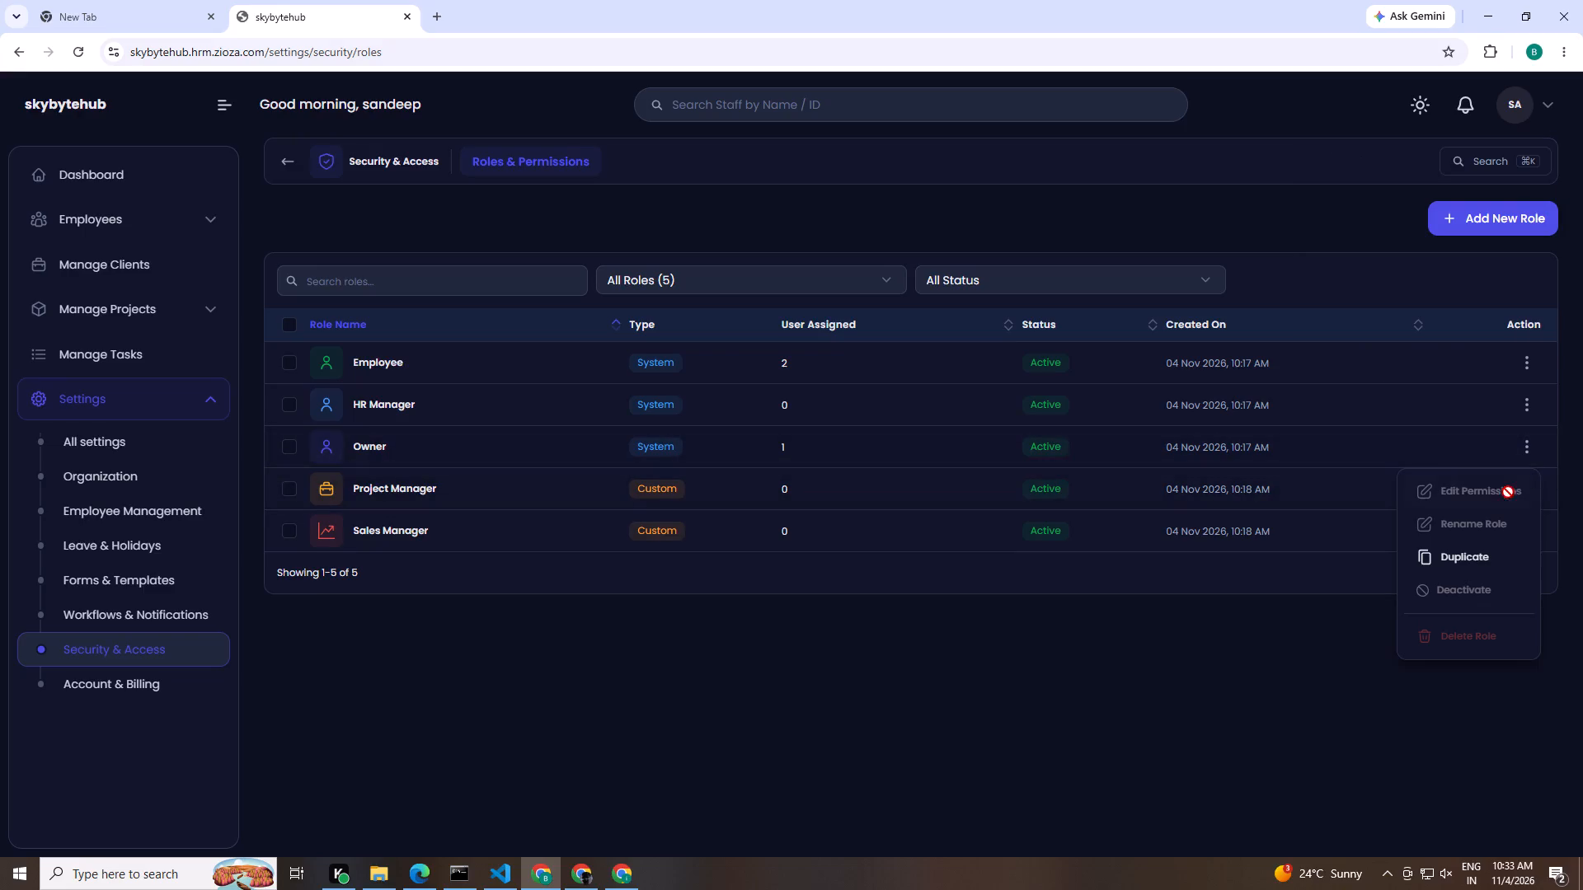
left_click(1525, 450)
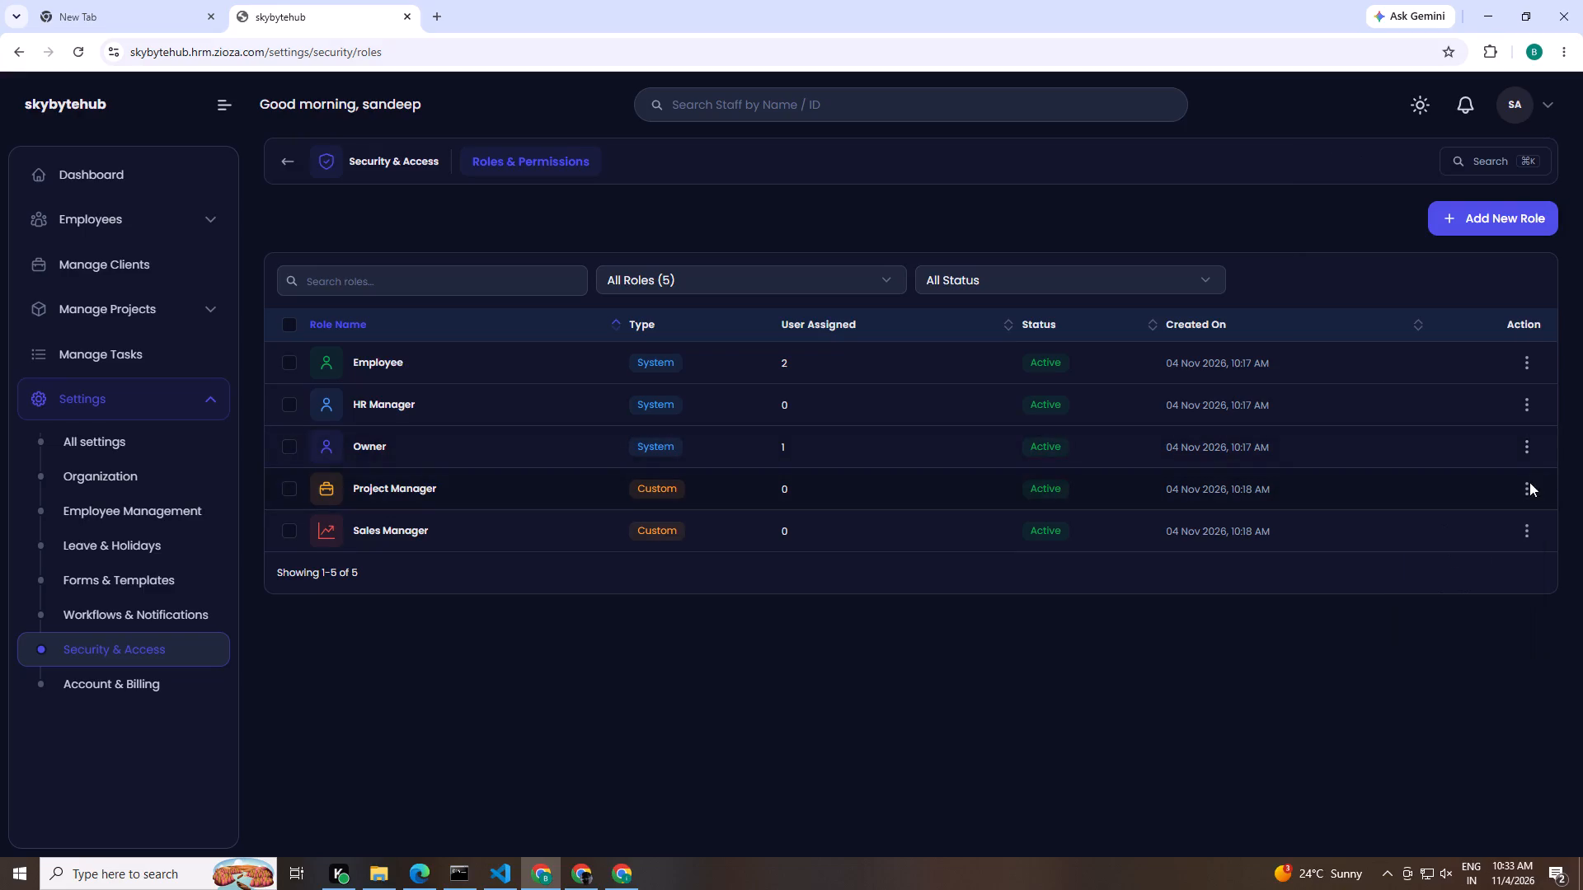
left_click(1529, 485)
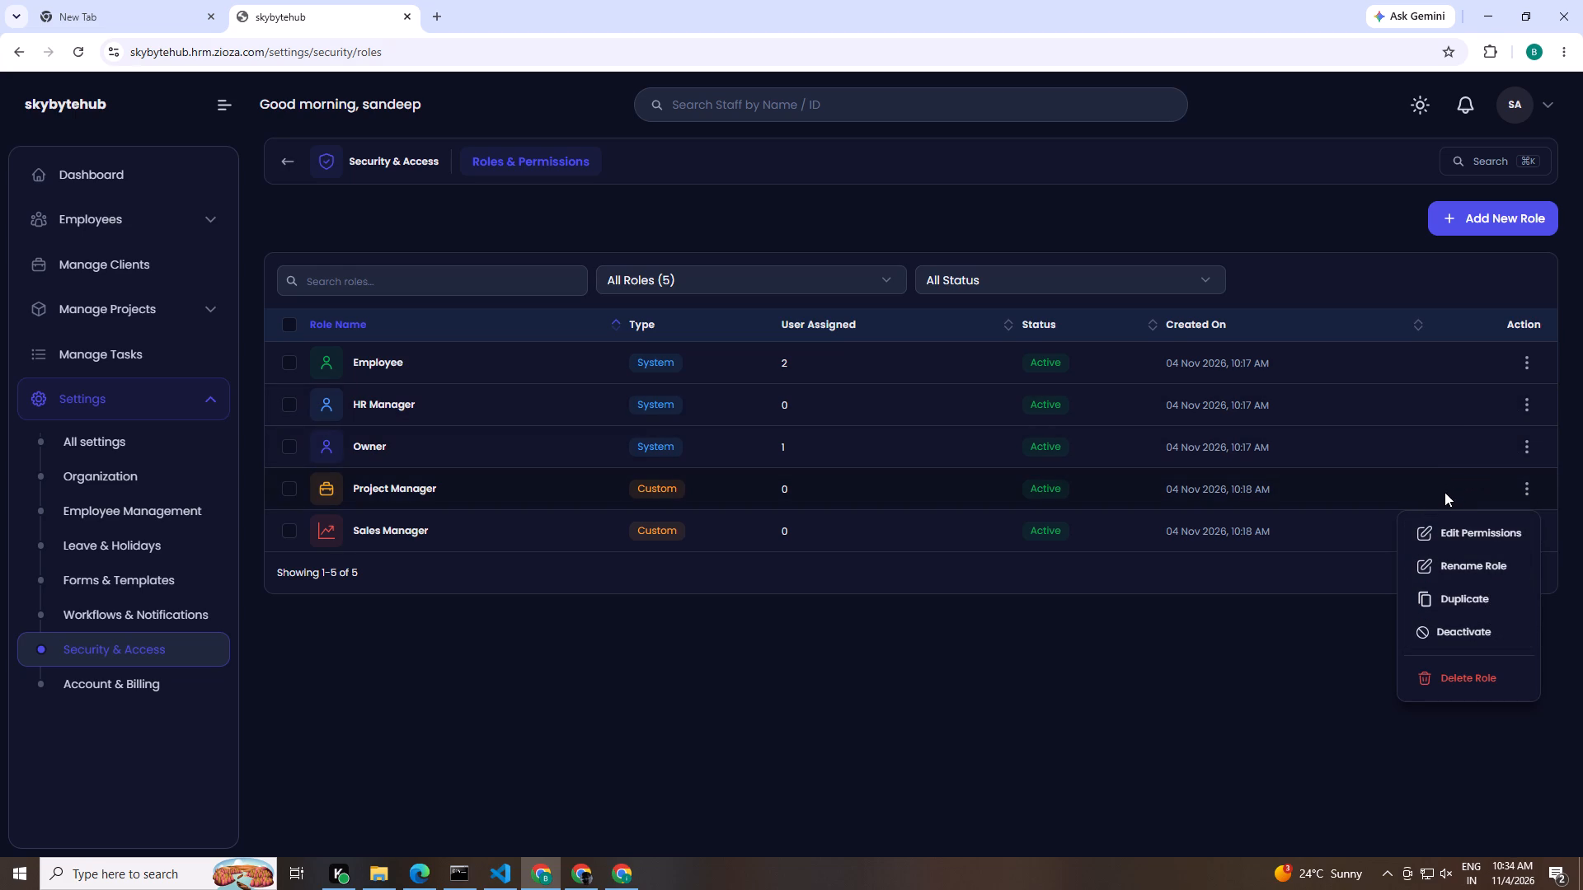
left_click(1462, 525)
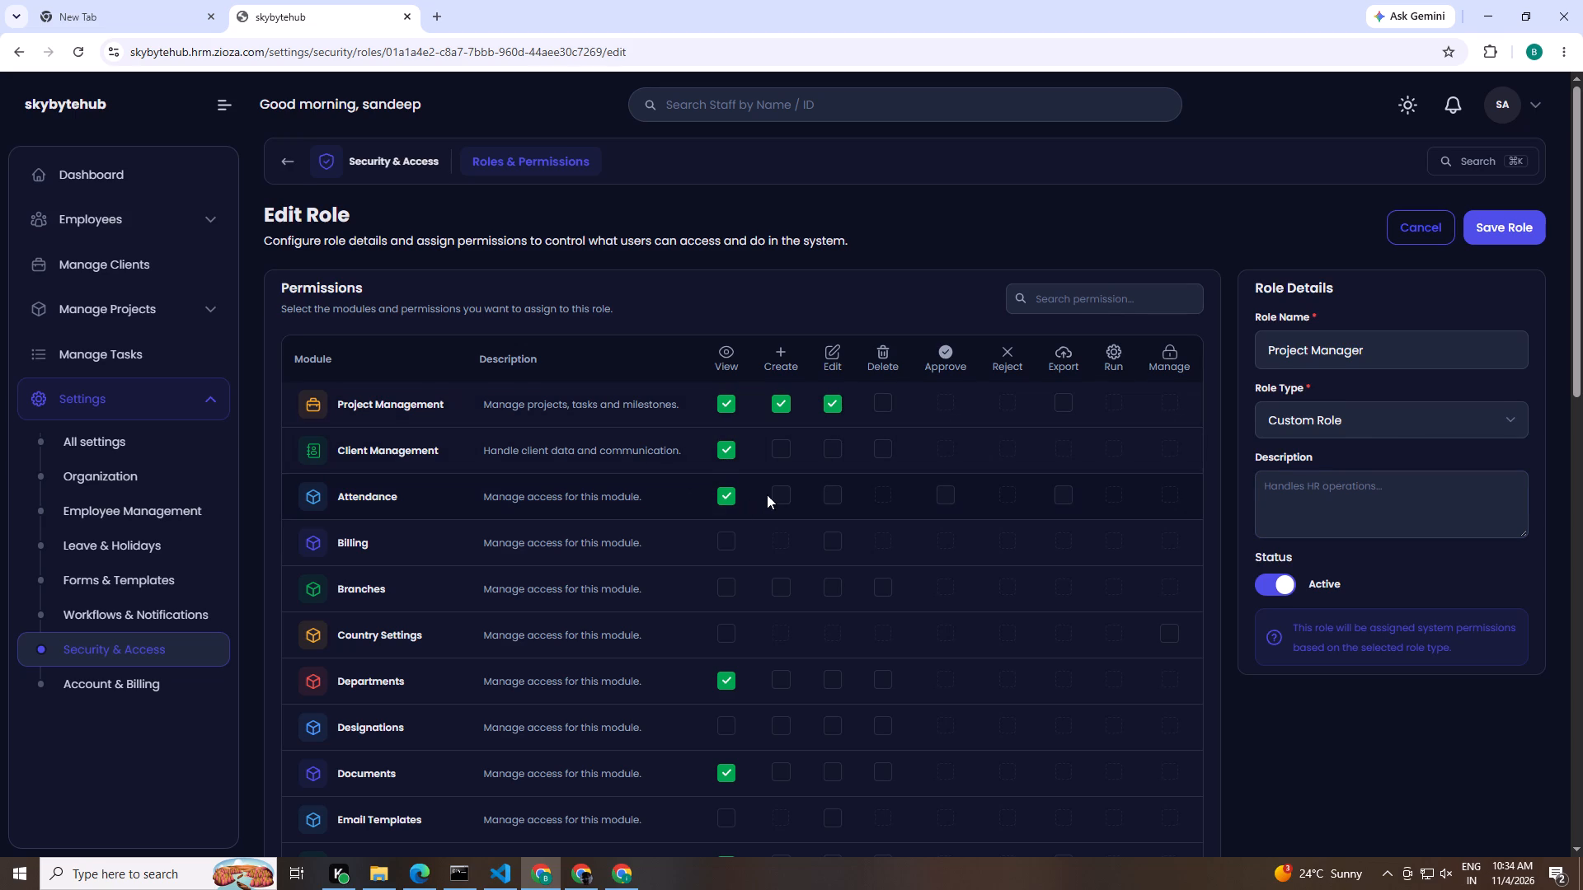
Examine which permissions the Project Manager role has for each module.
scroll(772, 499, "down", 5)
scroll(784, 518, "up", 15)
scroll(260, 306, "down", 5)
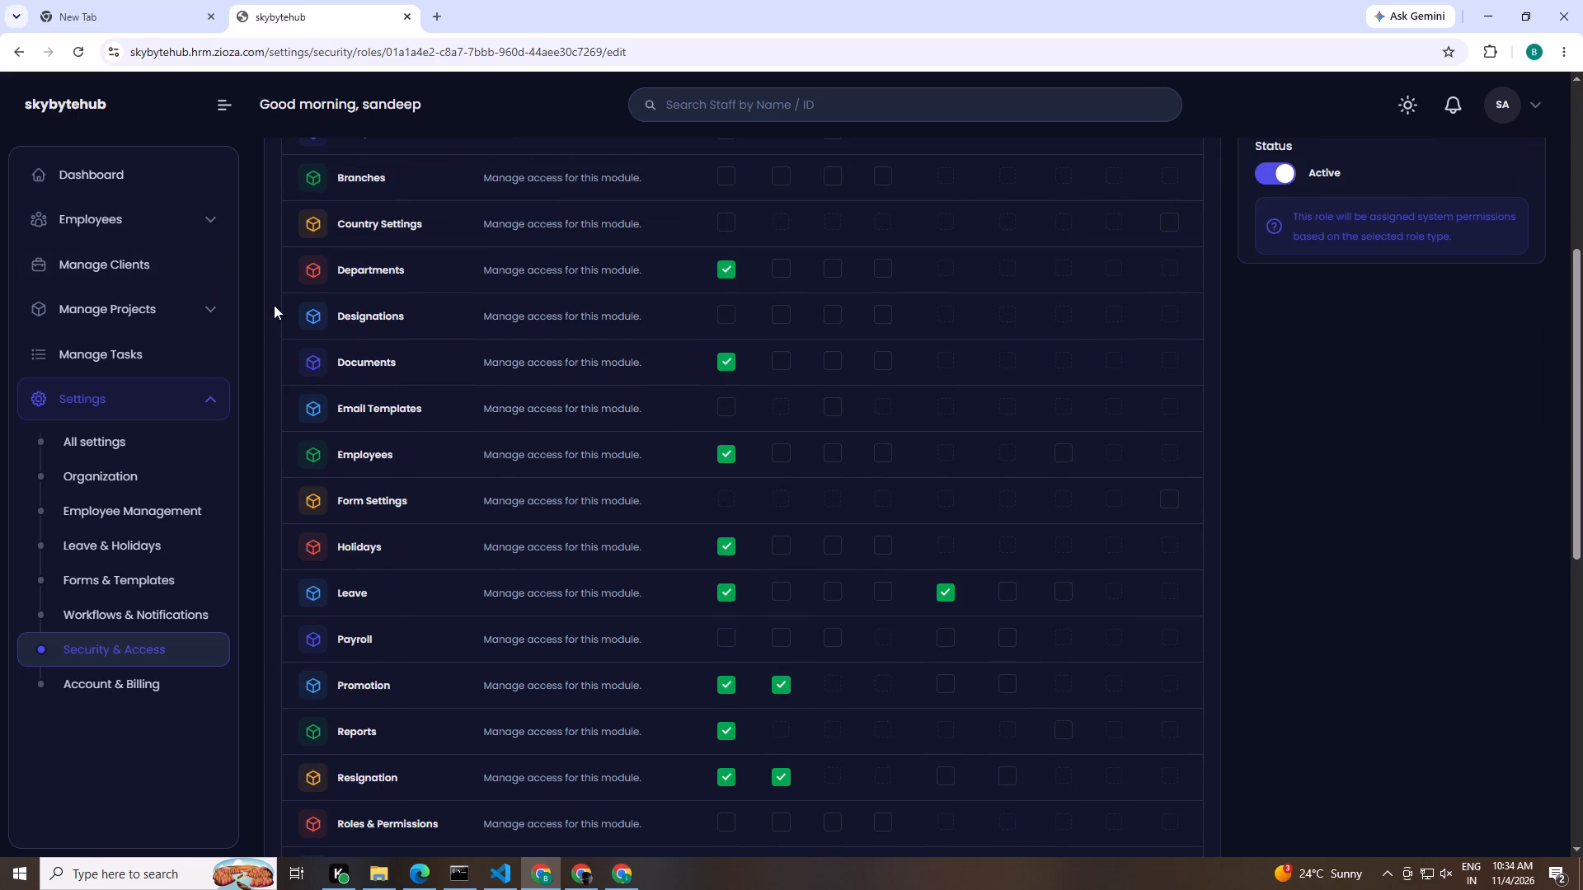
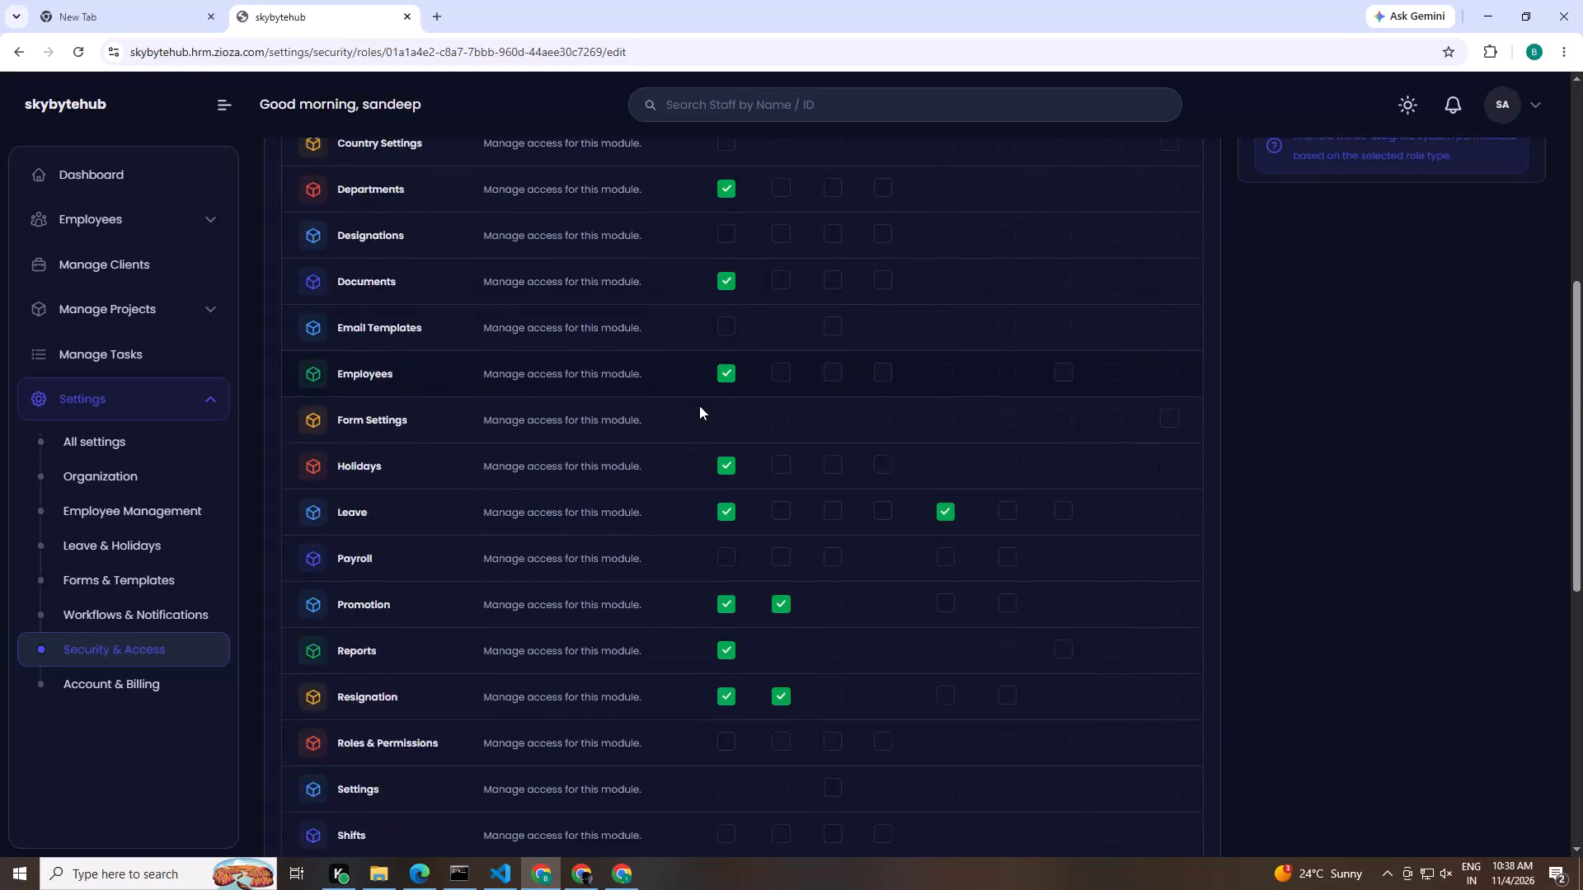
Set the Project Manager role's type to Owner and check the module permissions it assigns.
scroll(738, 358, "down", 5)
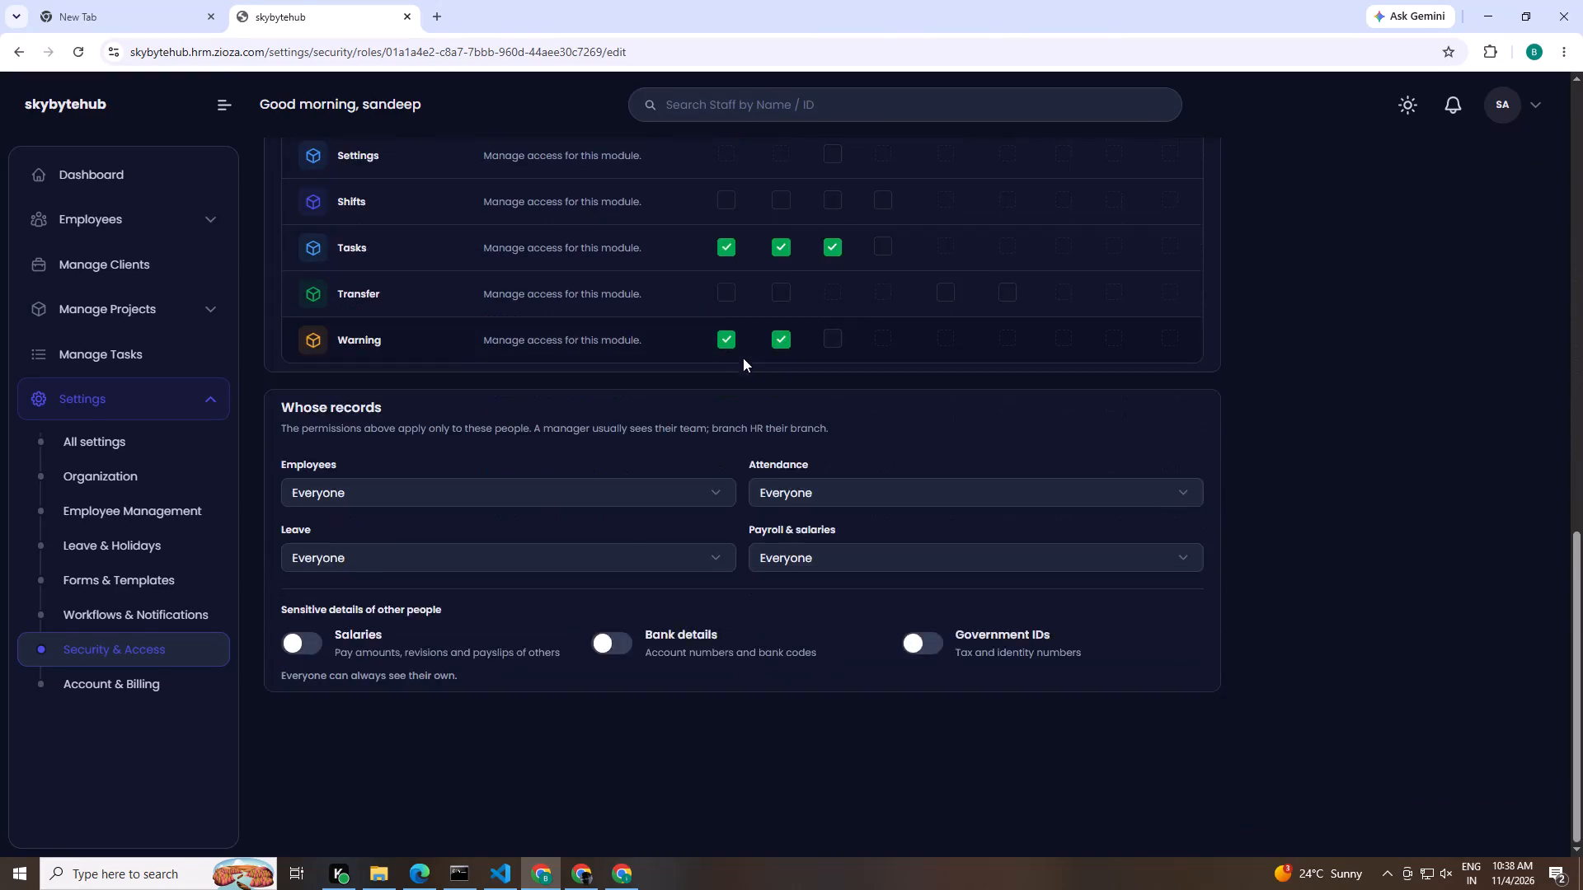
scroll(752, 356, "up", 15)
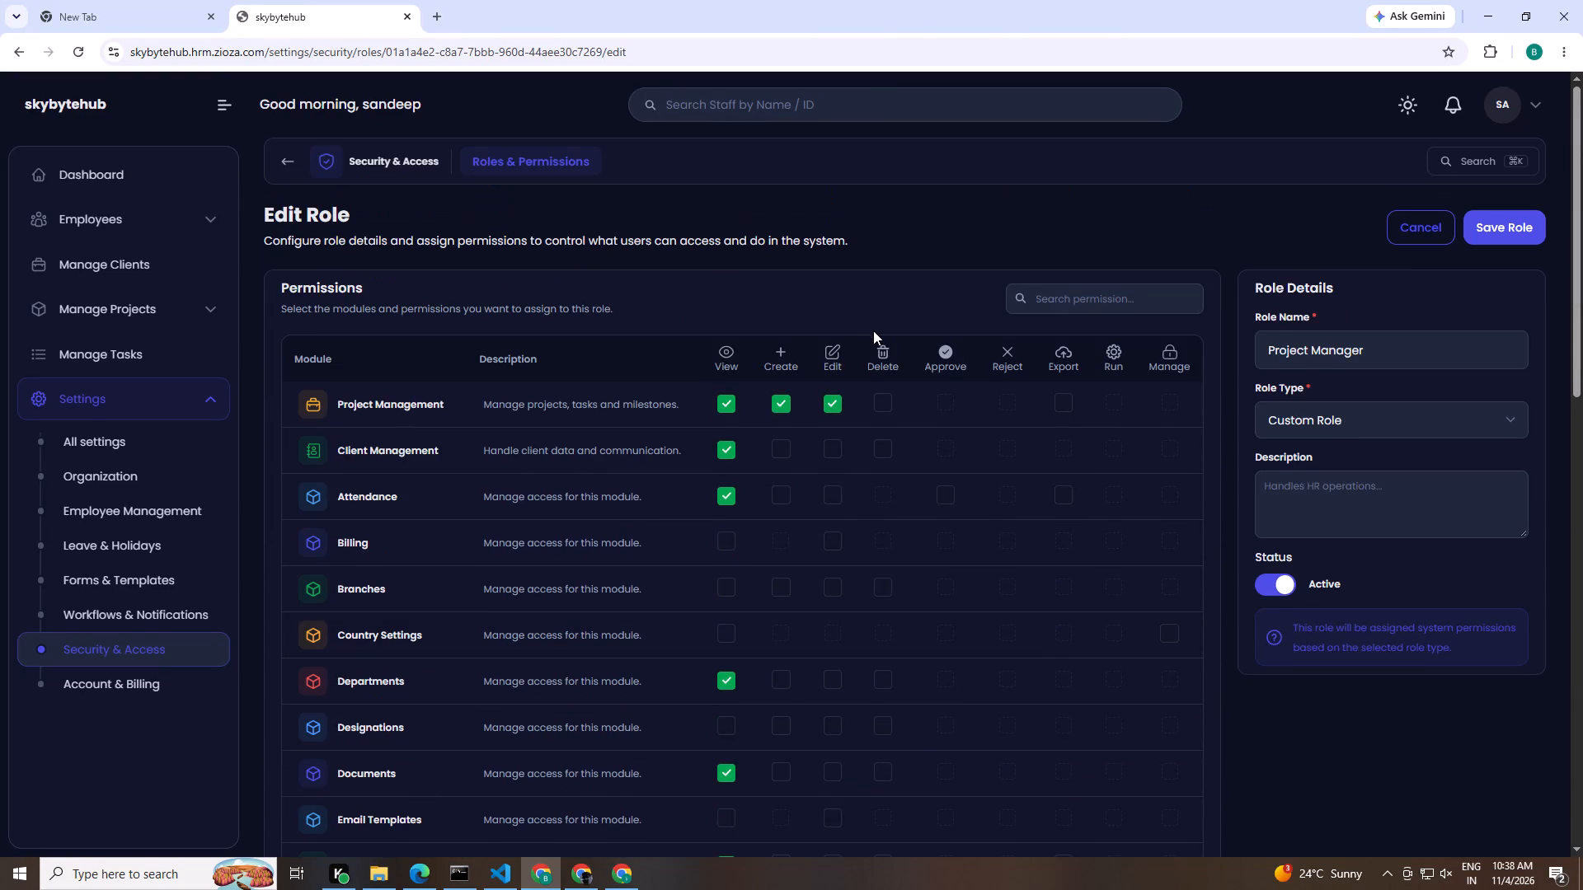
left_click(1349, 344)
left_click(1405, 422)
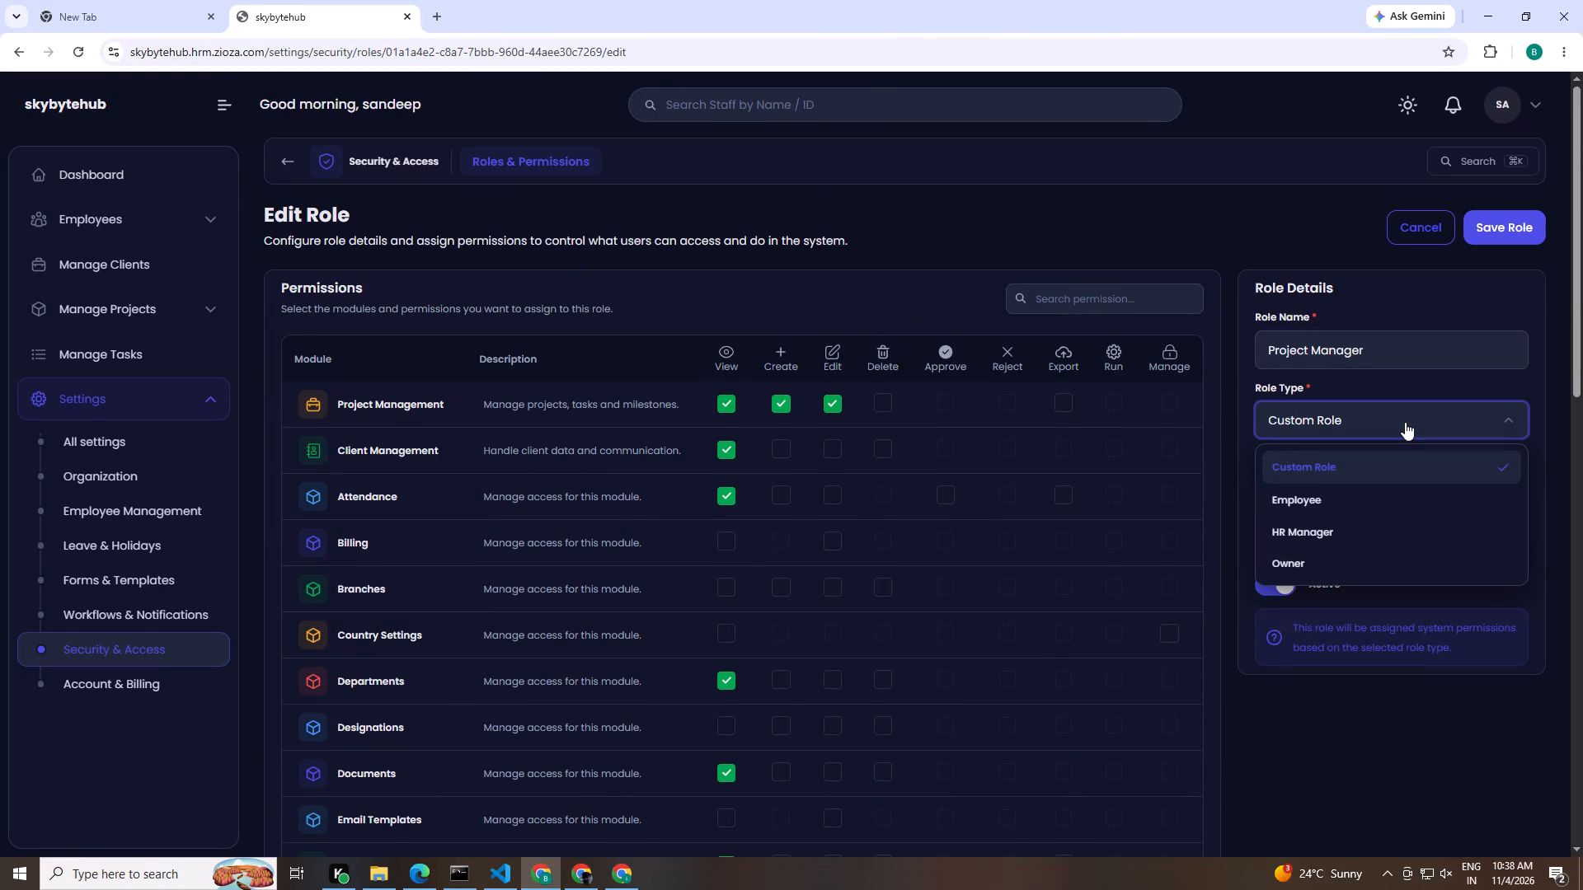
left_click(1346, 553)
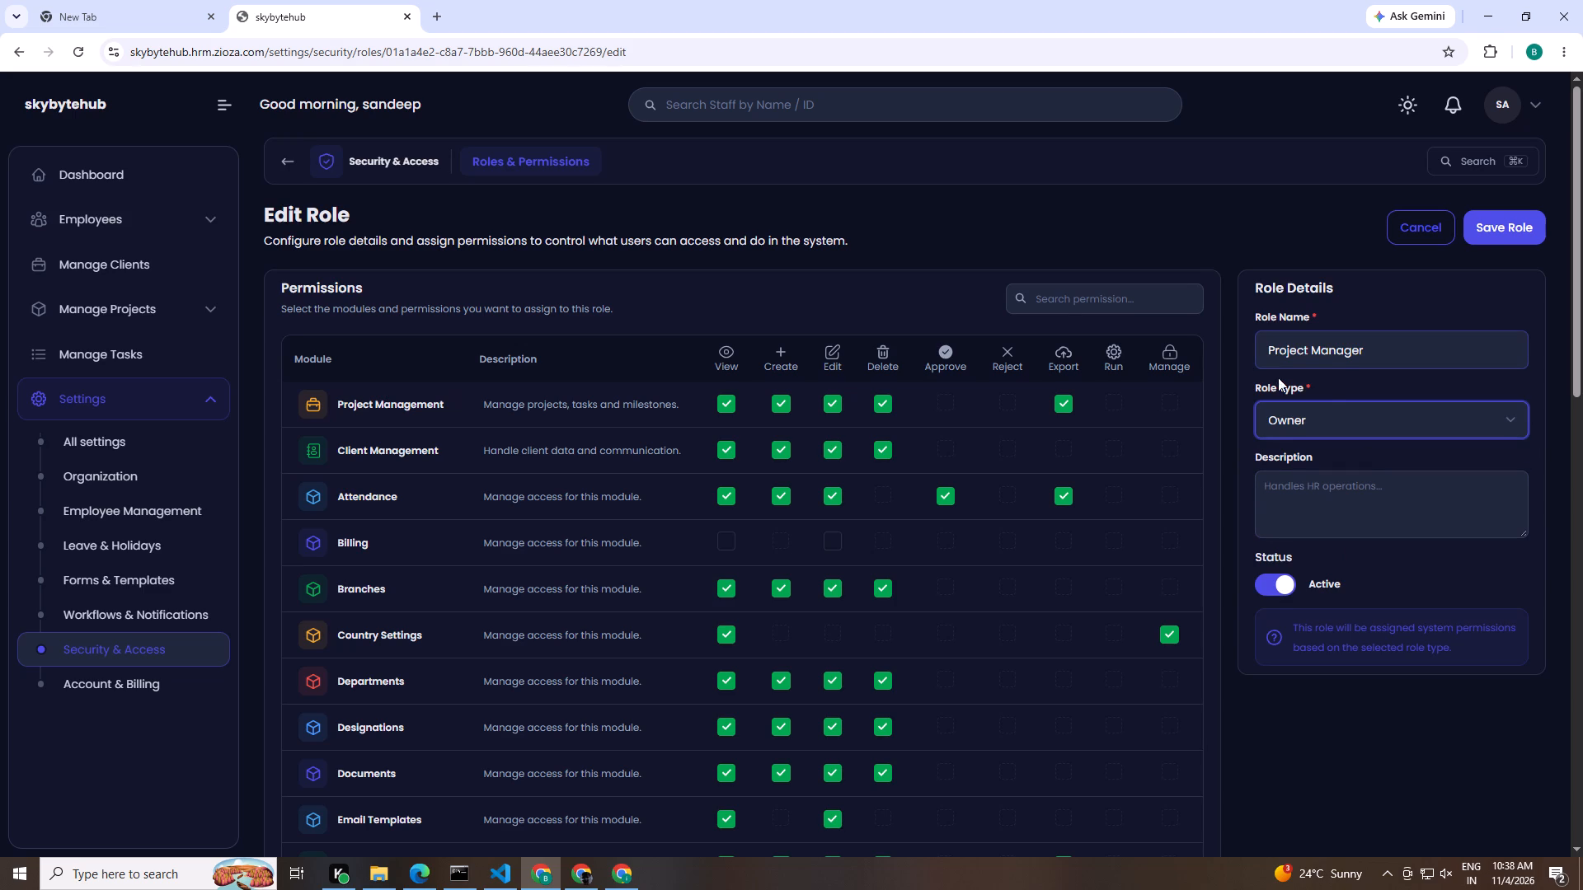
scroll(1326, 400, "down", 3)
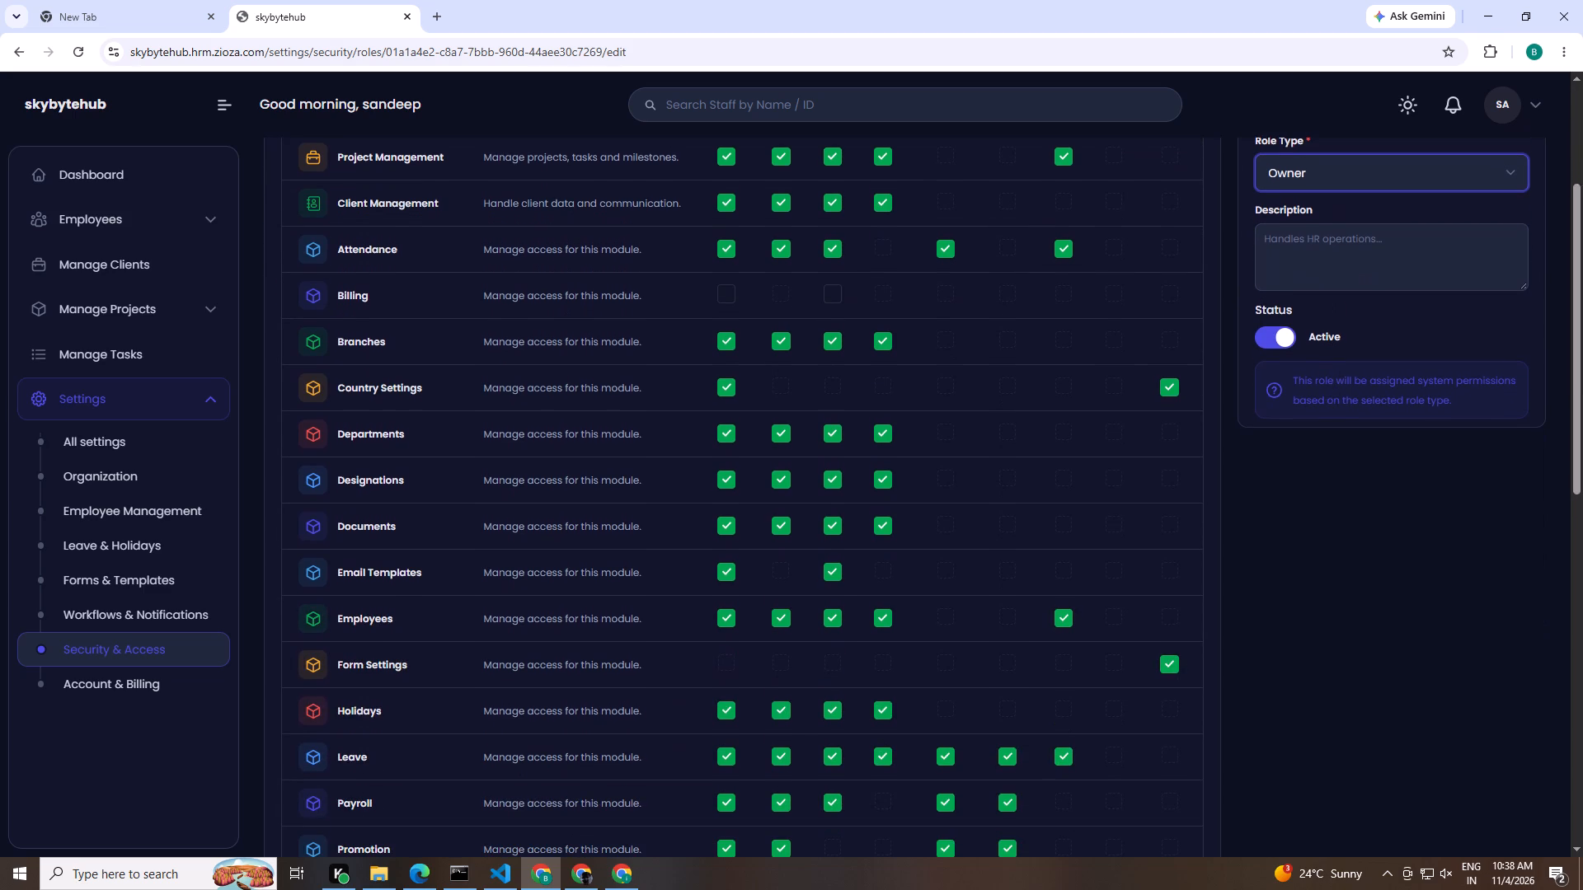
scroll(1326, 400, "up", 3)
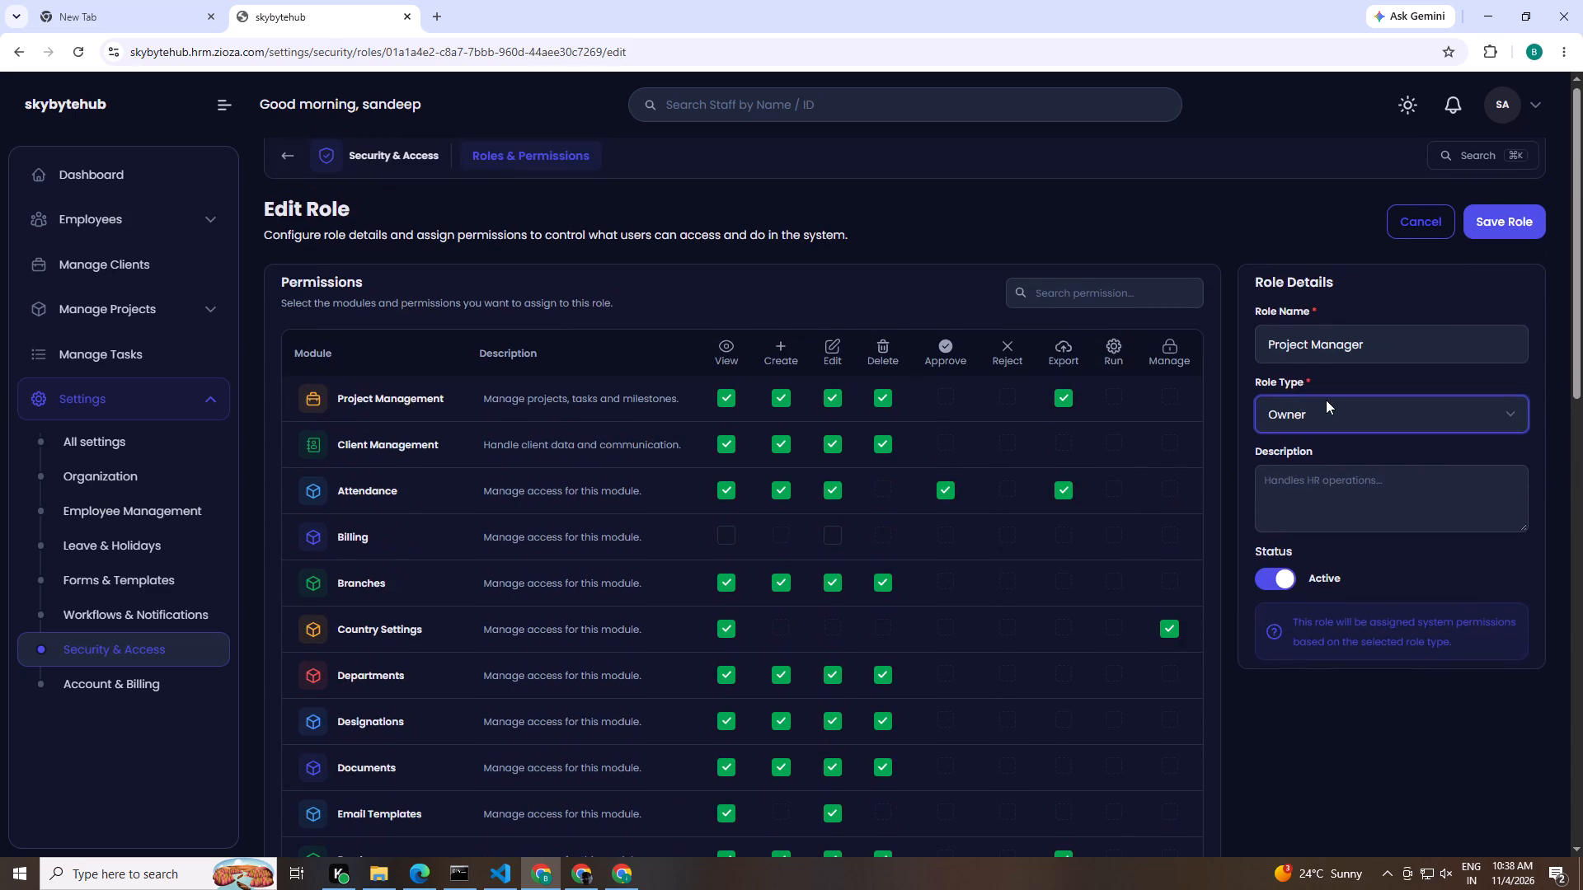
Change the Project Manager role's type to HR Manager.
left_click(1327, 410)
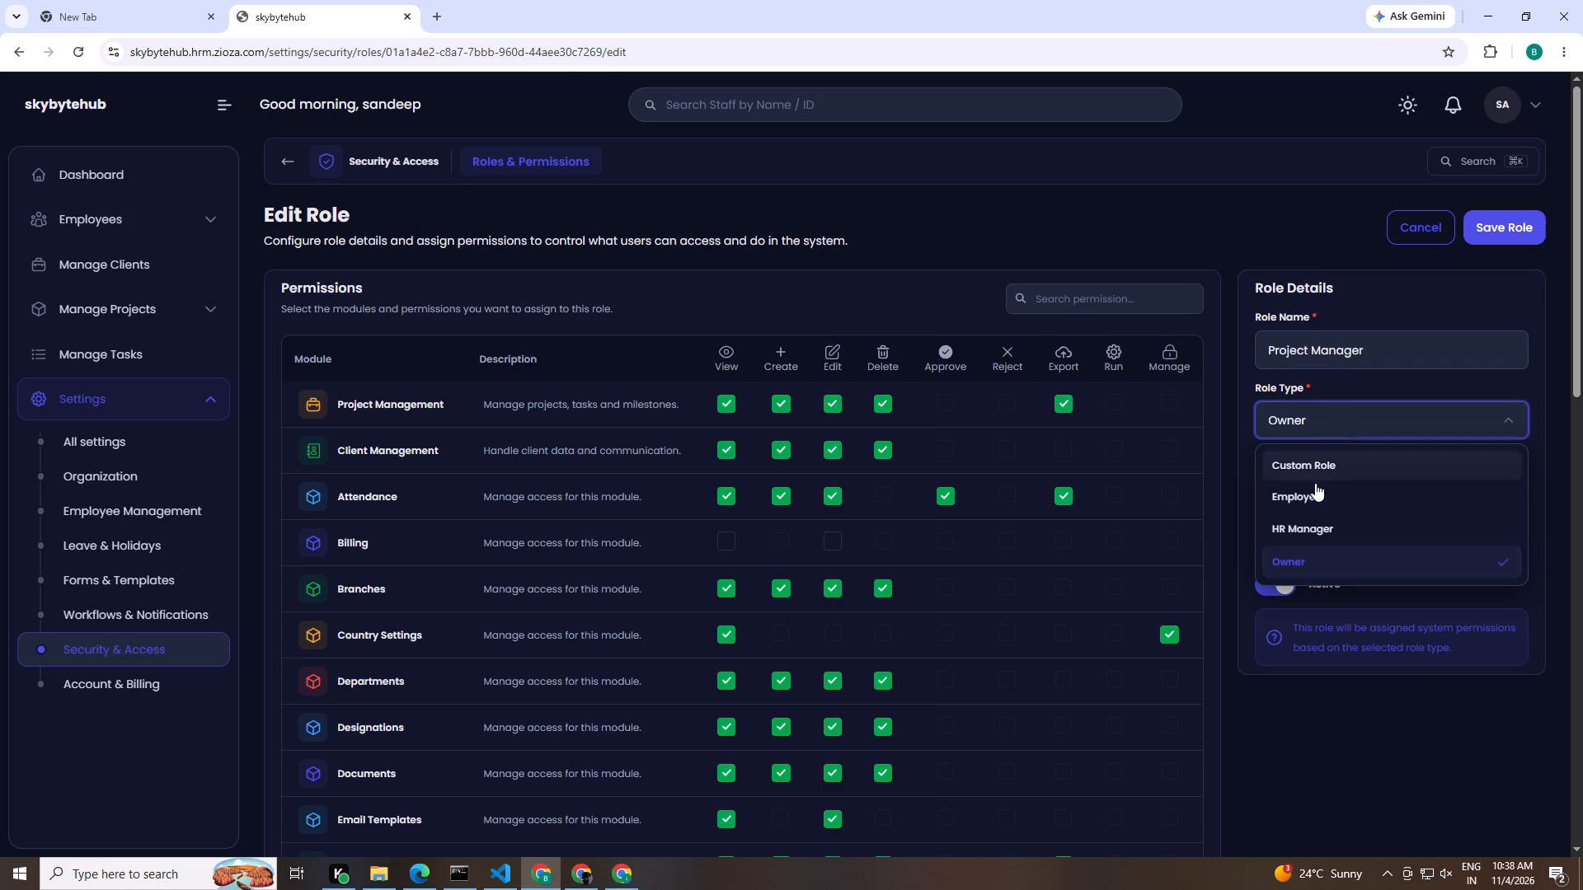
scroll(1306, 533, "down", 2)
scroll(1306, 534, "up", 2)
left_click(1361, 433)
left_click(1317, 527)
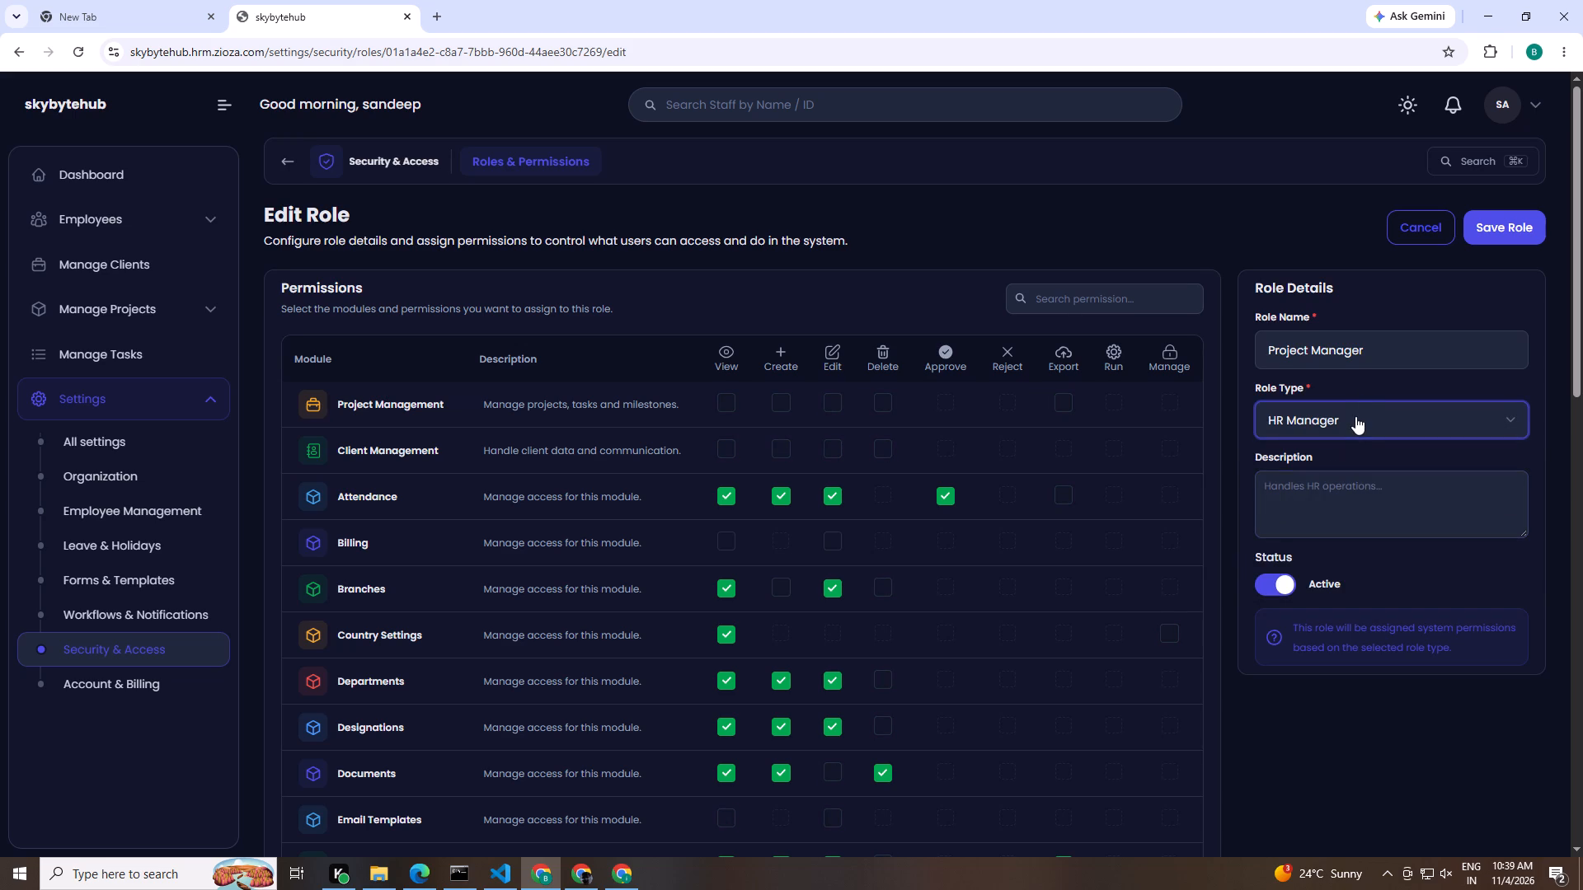
Change the Project Manager role's type back to Owner.
left_click(1355, 417)
left_click(1315, 560)
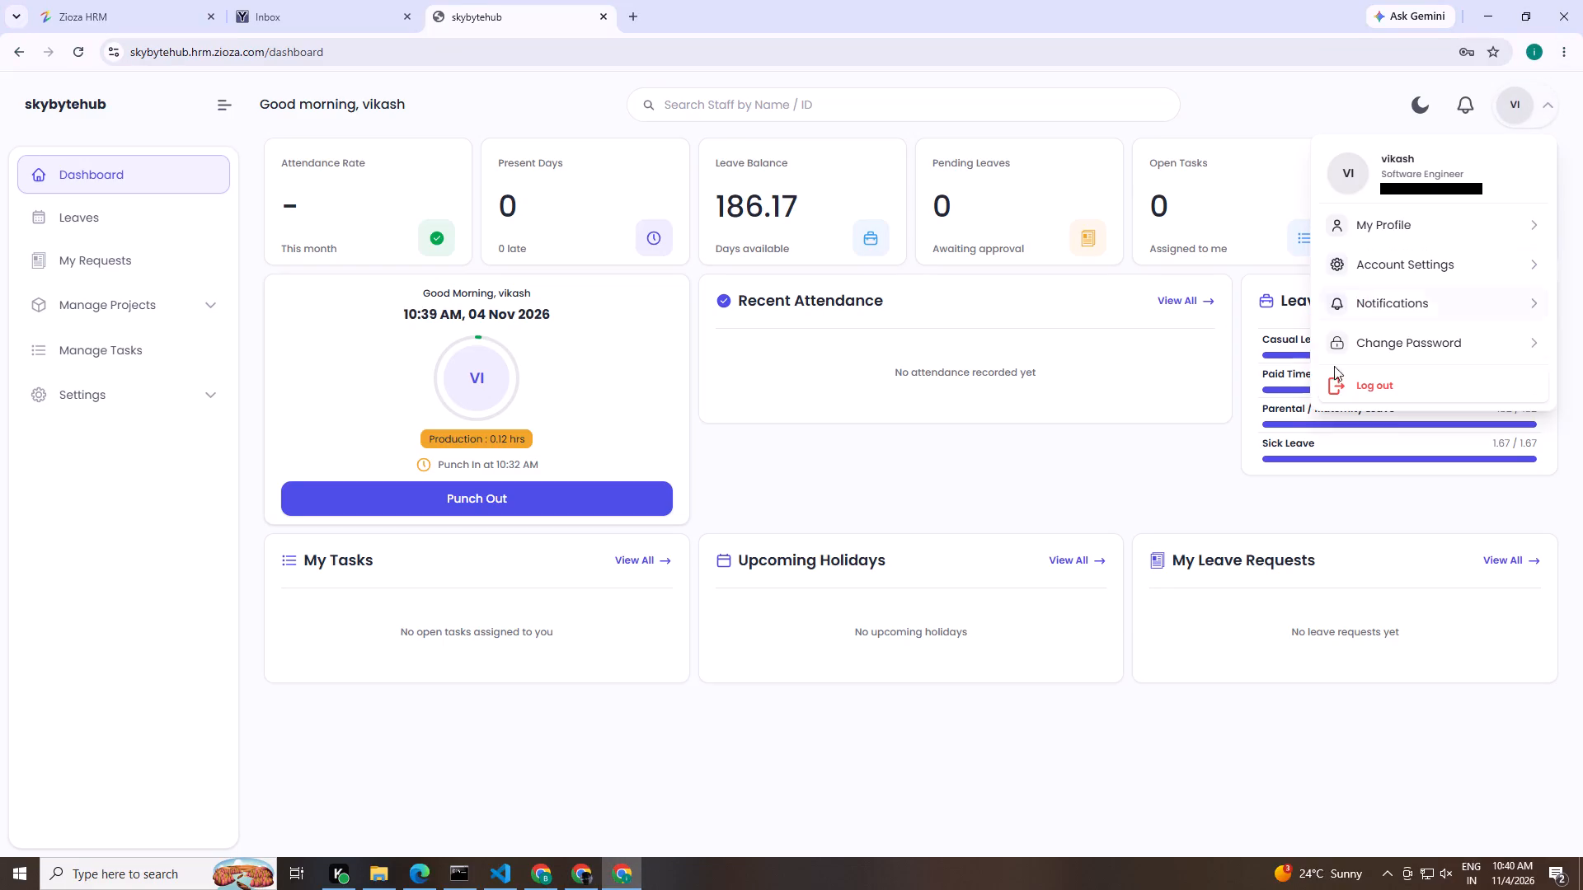
Log out of the Software Engineer's employee account.
left_click(1382, 388)
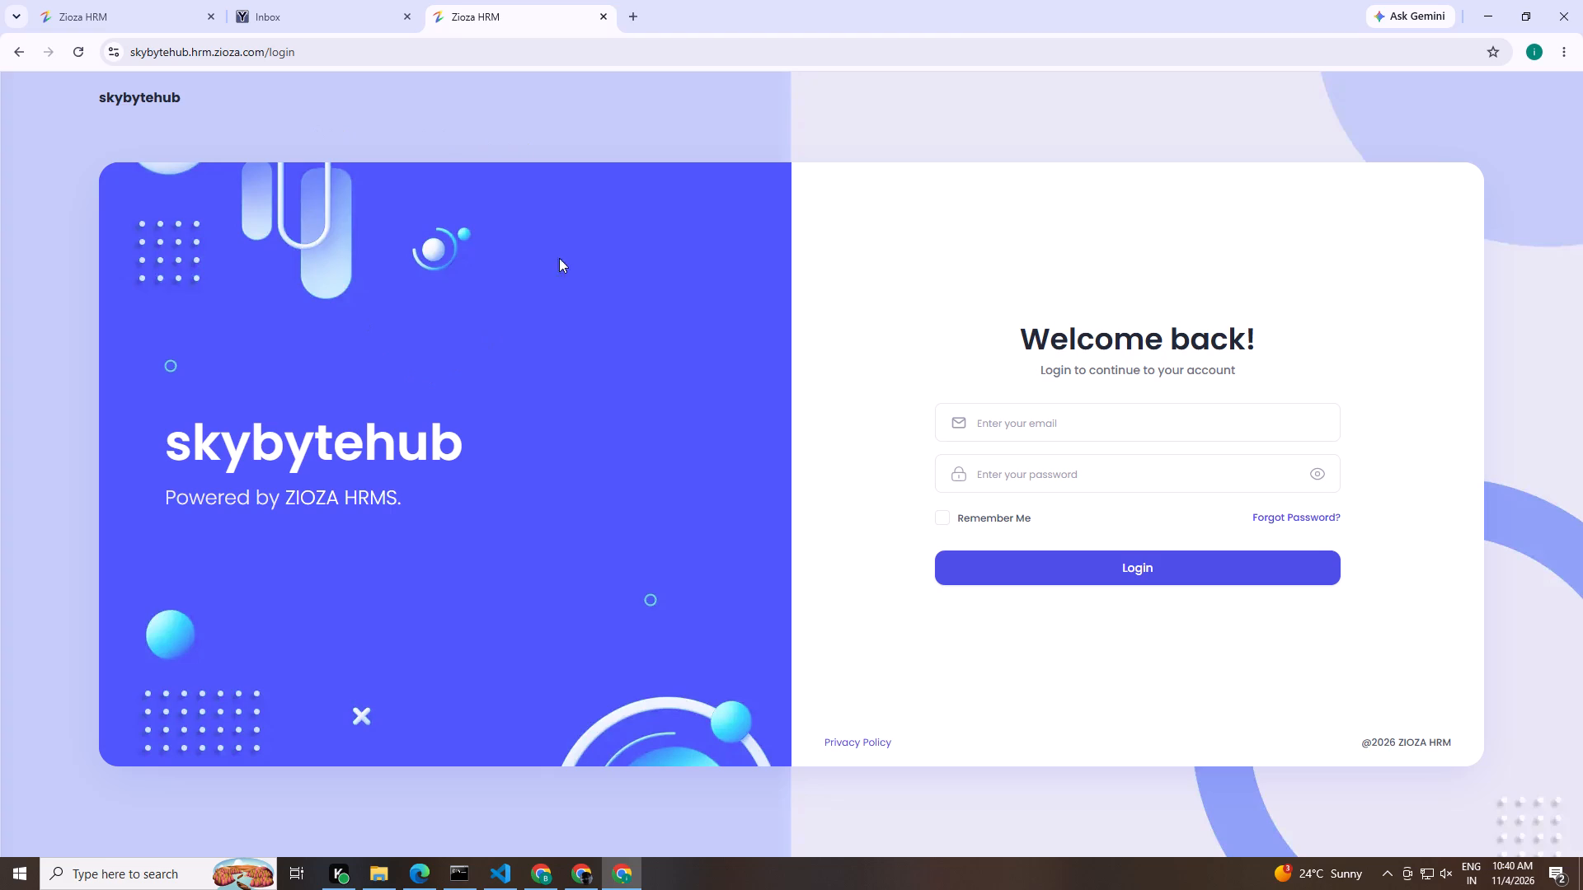
Switch to the other Chrome window with the skybytehub login page and open the hrm.zioza.com home page there.
left_click(550, 888)
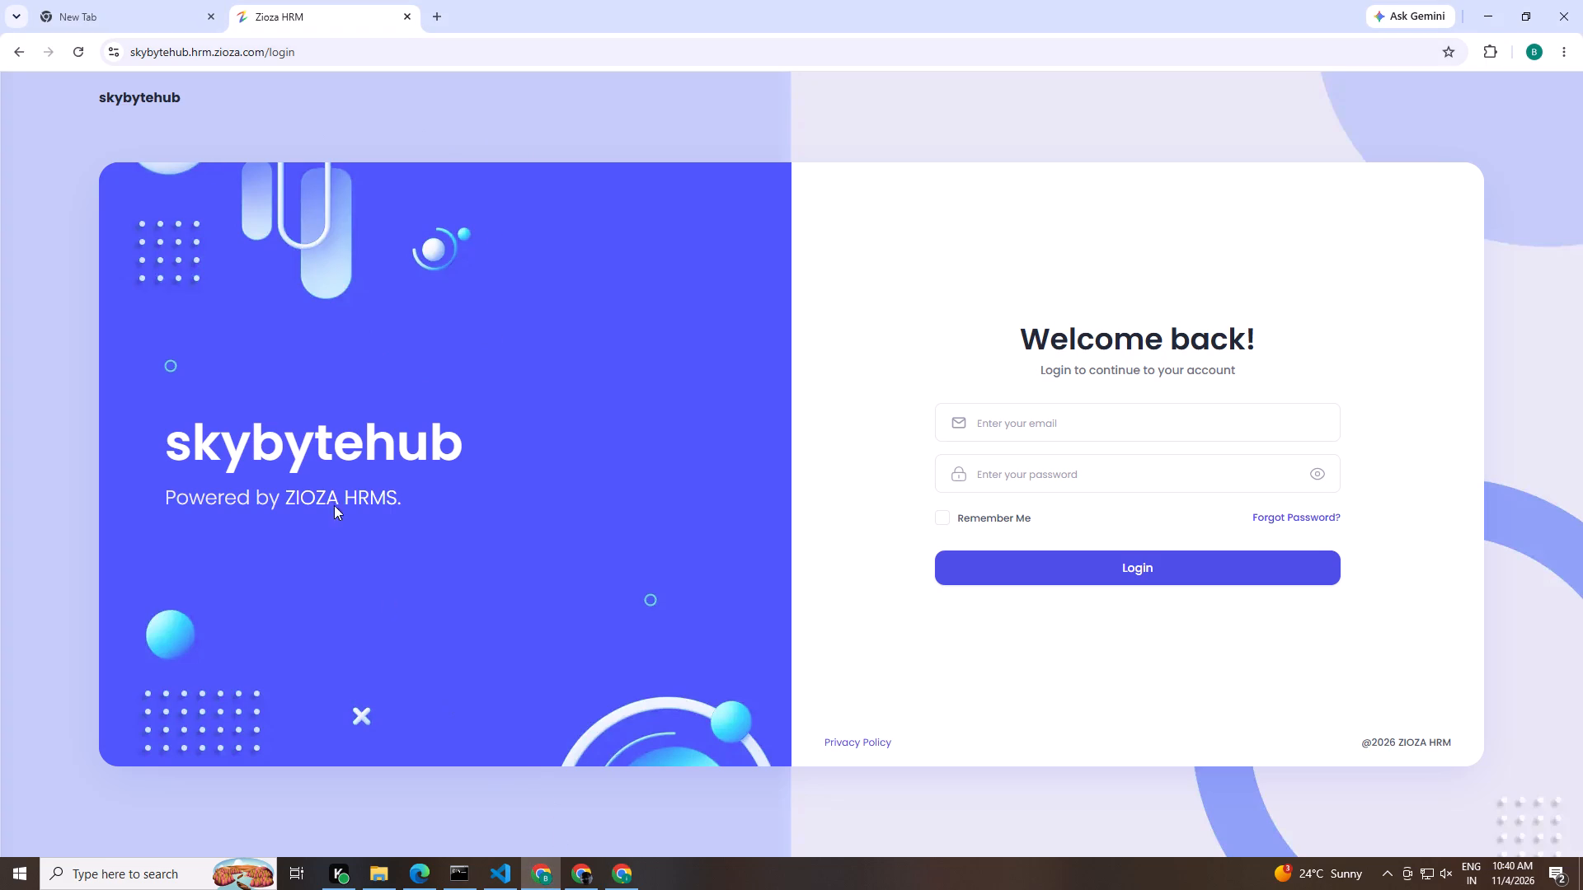
left_click_drag(319, 54, 0, 50)
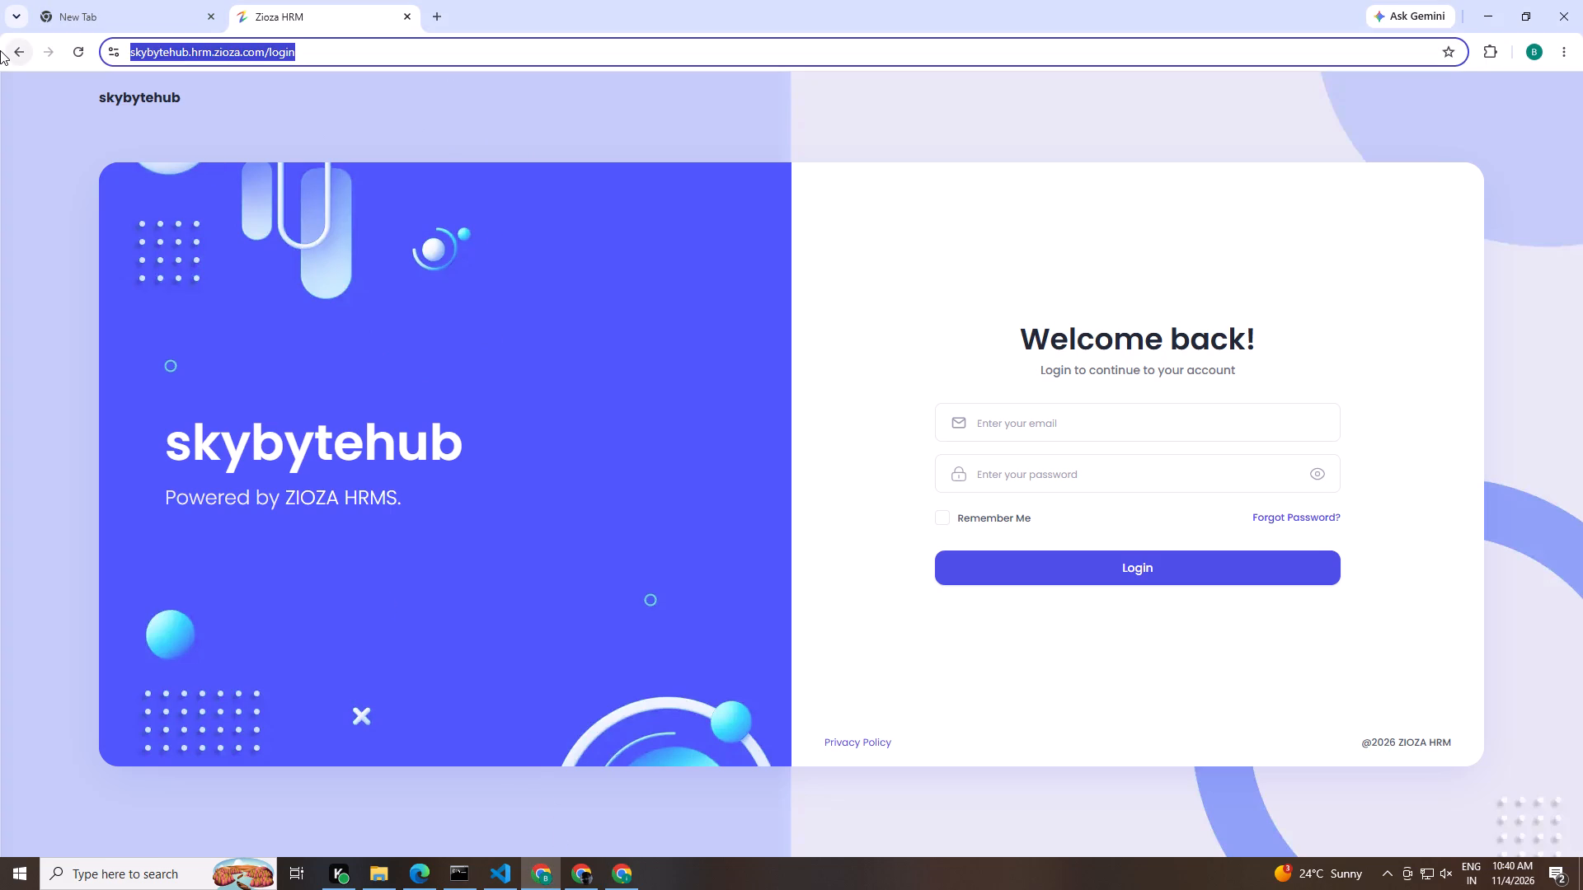
key("BackSpace")
type("hrm")
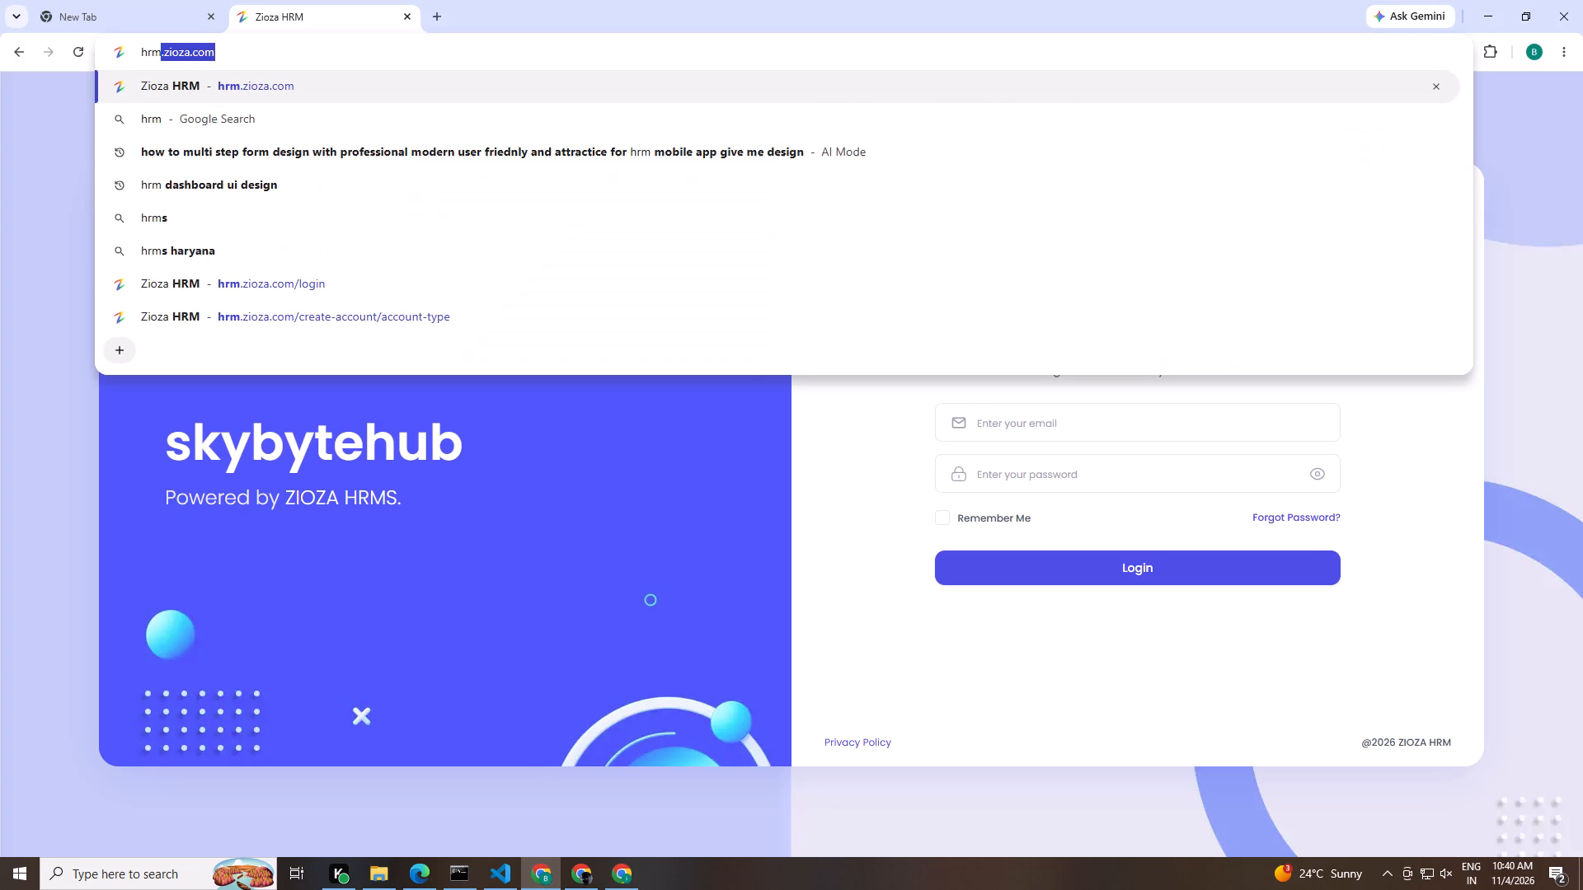
key("Return")
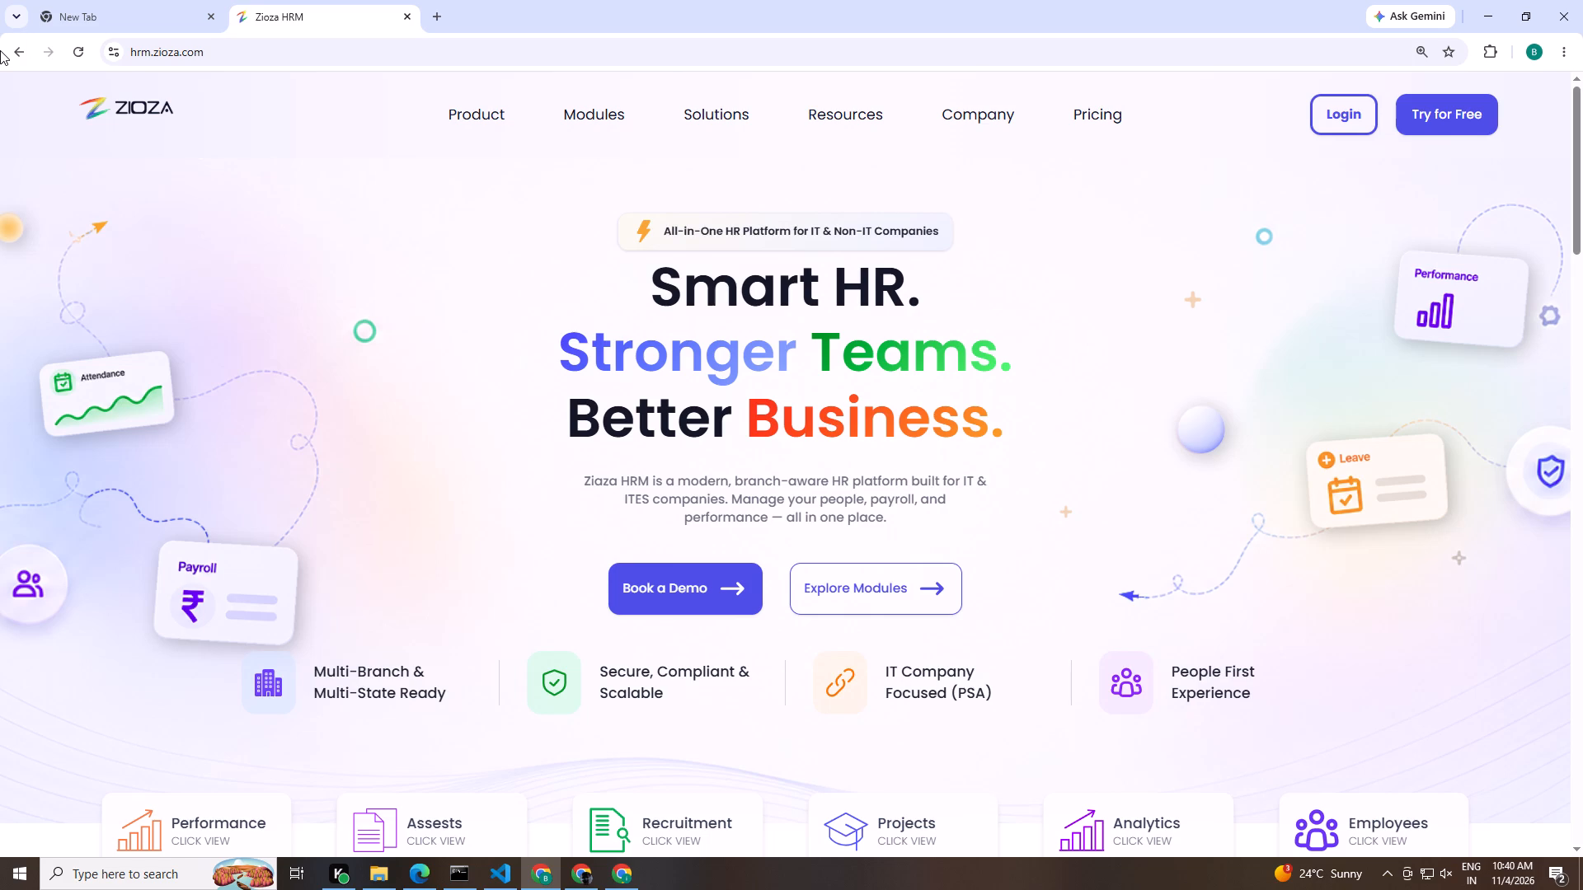
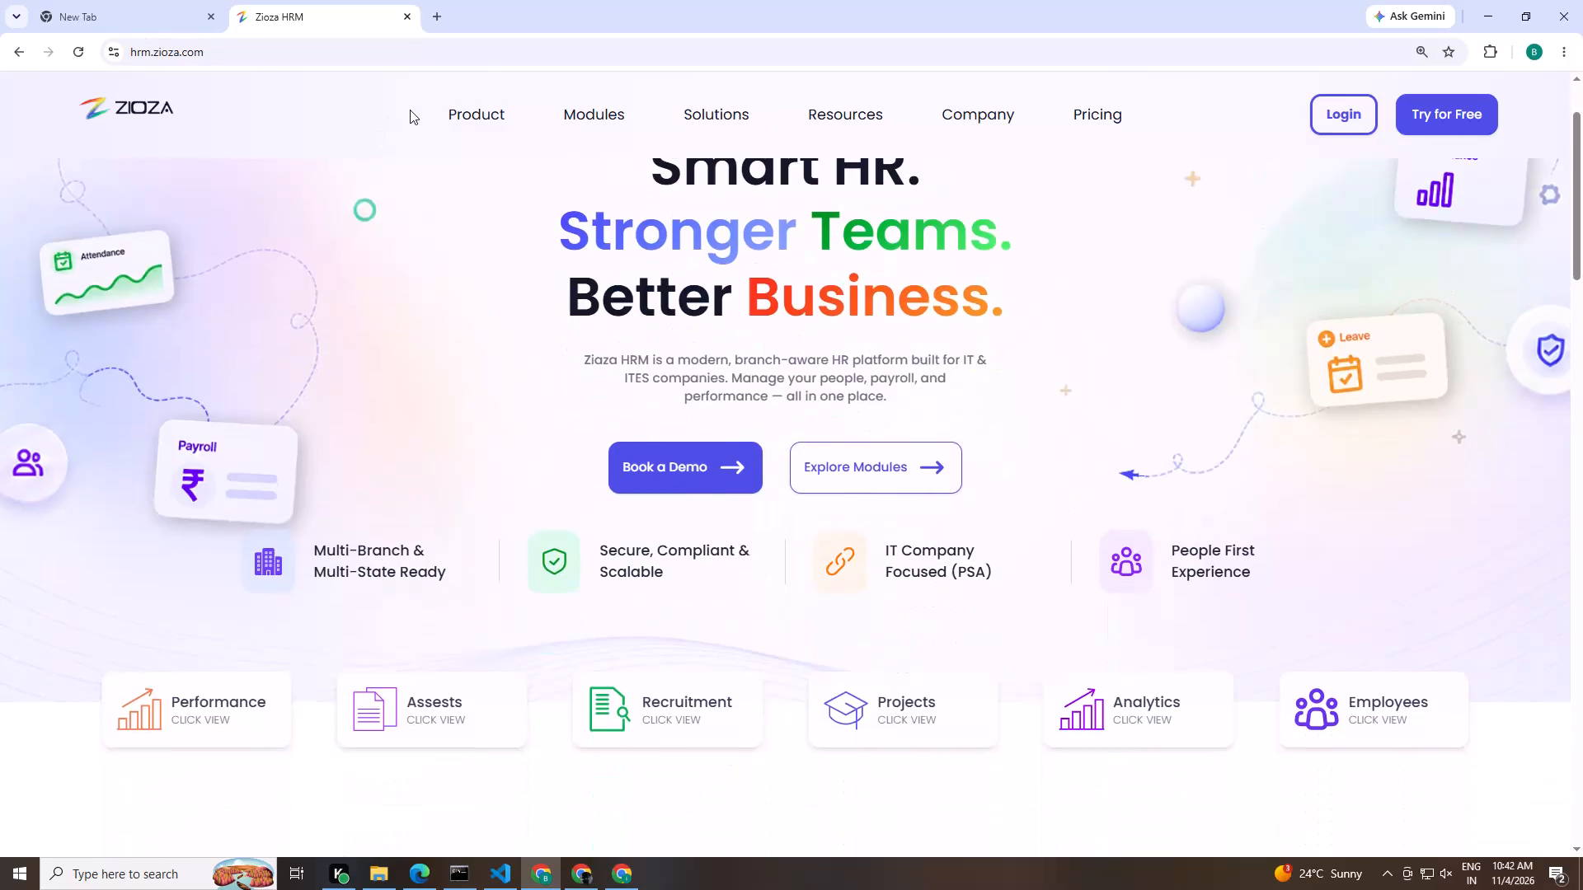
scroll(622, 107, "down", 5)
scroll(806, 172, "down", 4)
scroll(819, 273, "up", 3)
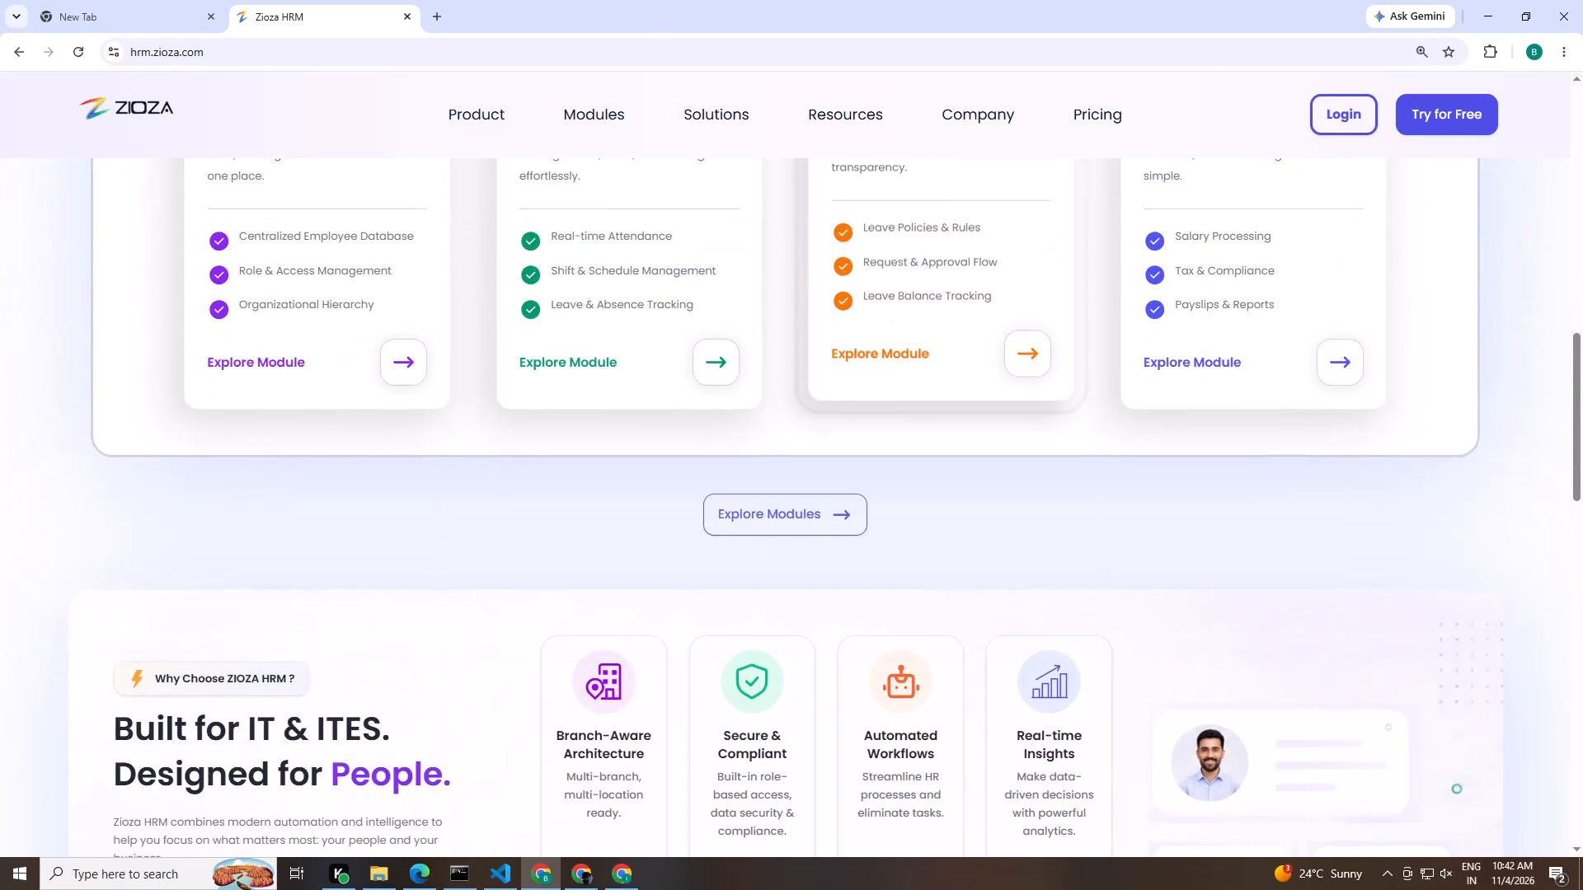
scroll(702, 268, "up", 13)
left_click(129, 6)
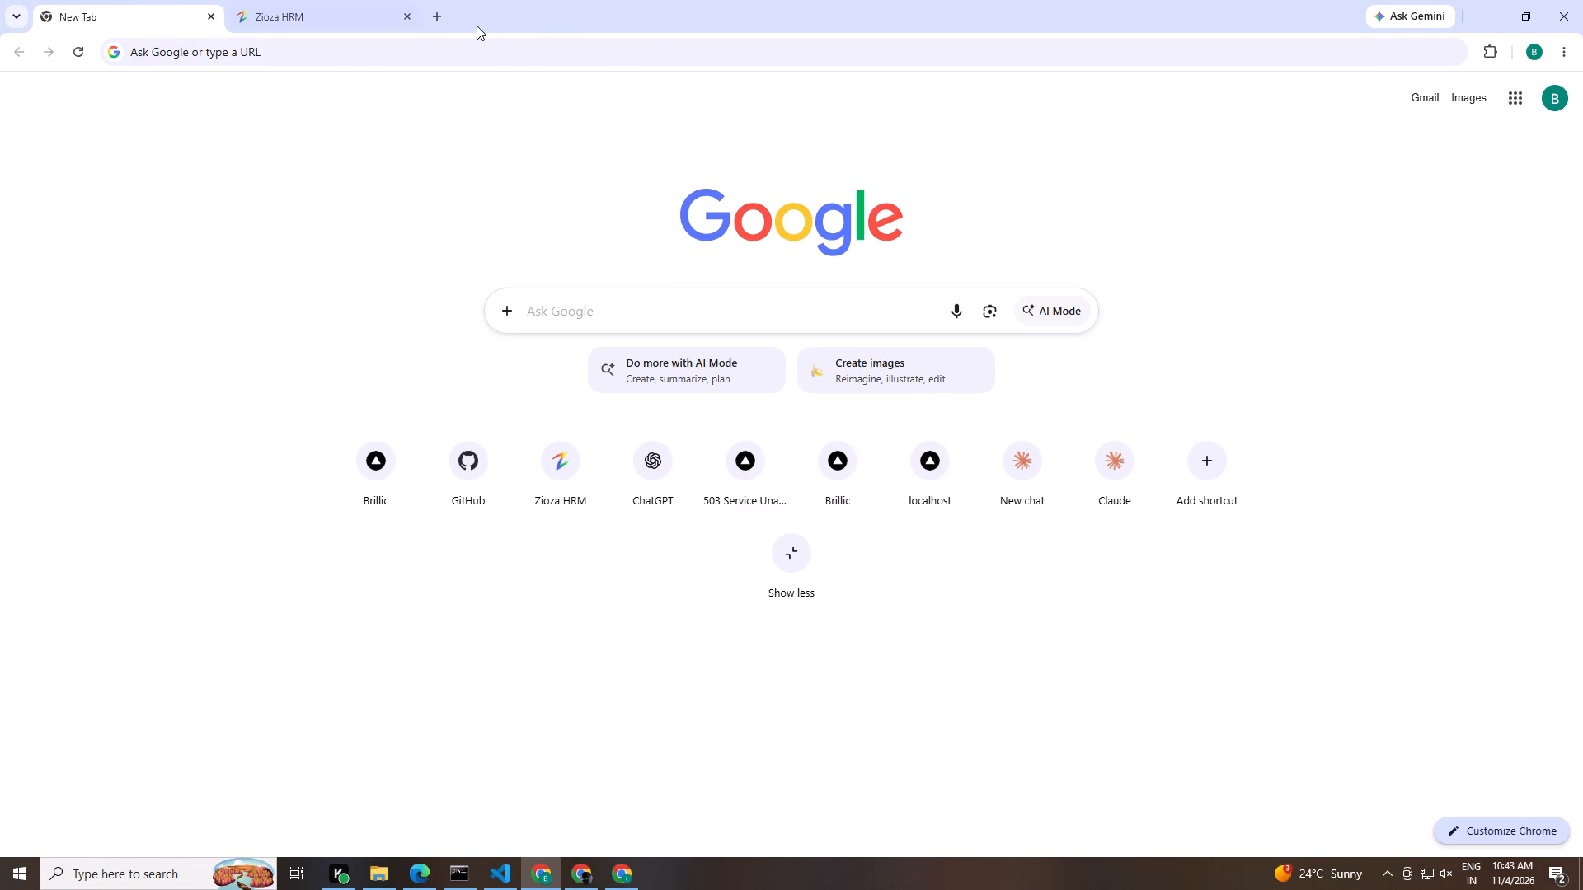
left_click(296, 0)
Go to the Zioza HRM login page, start a new account and continue with the Company Profile option.
left_click(1354, 125)
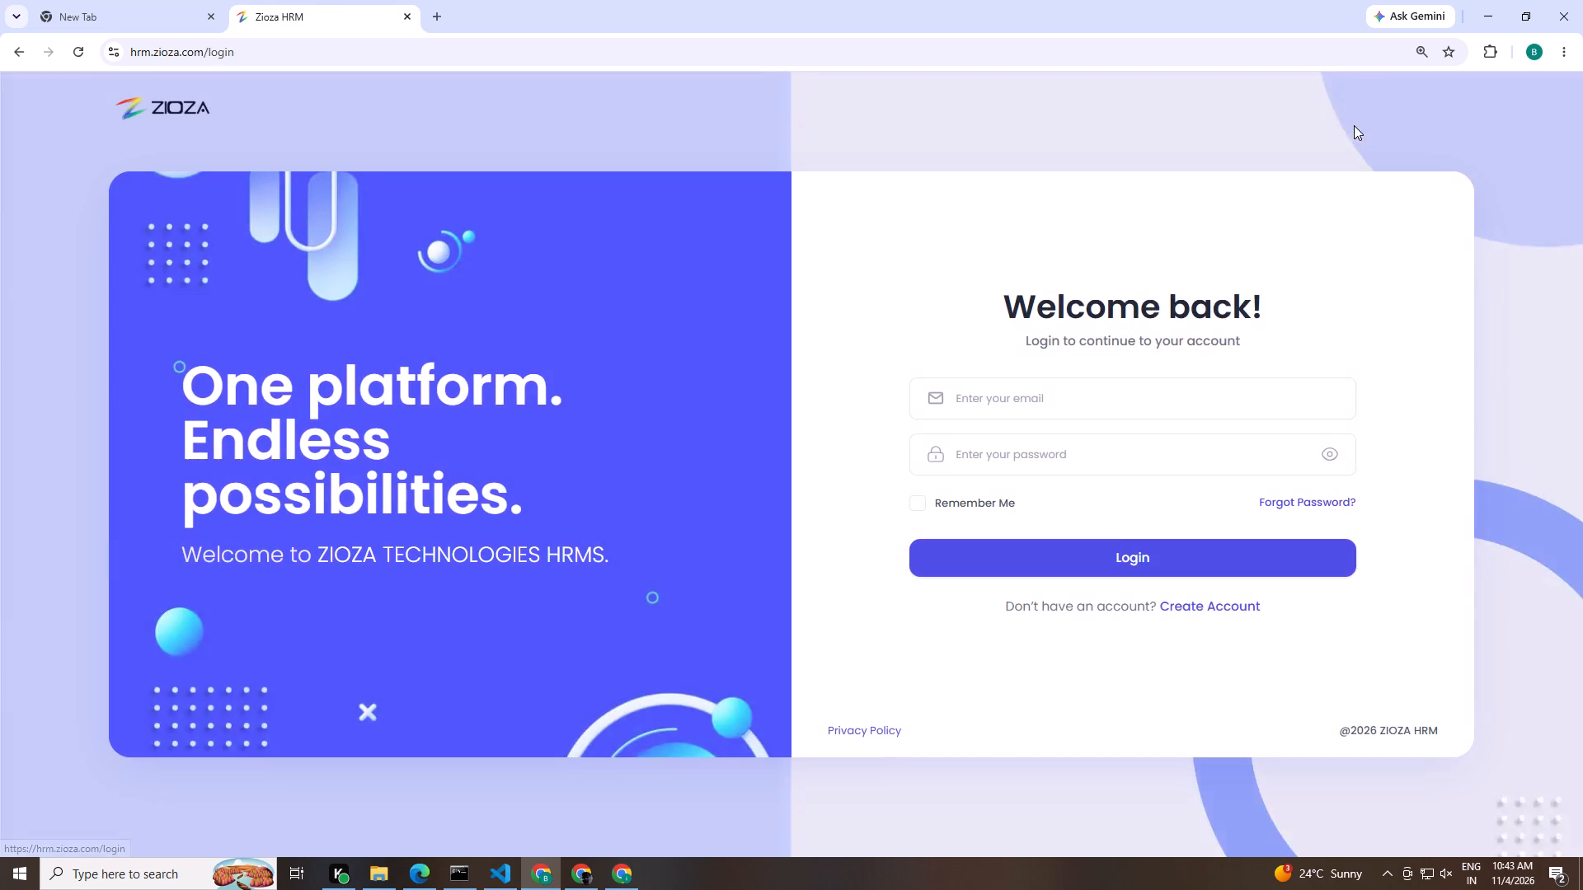
left_click(1206, 602)
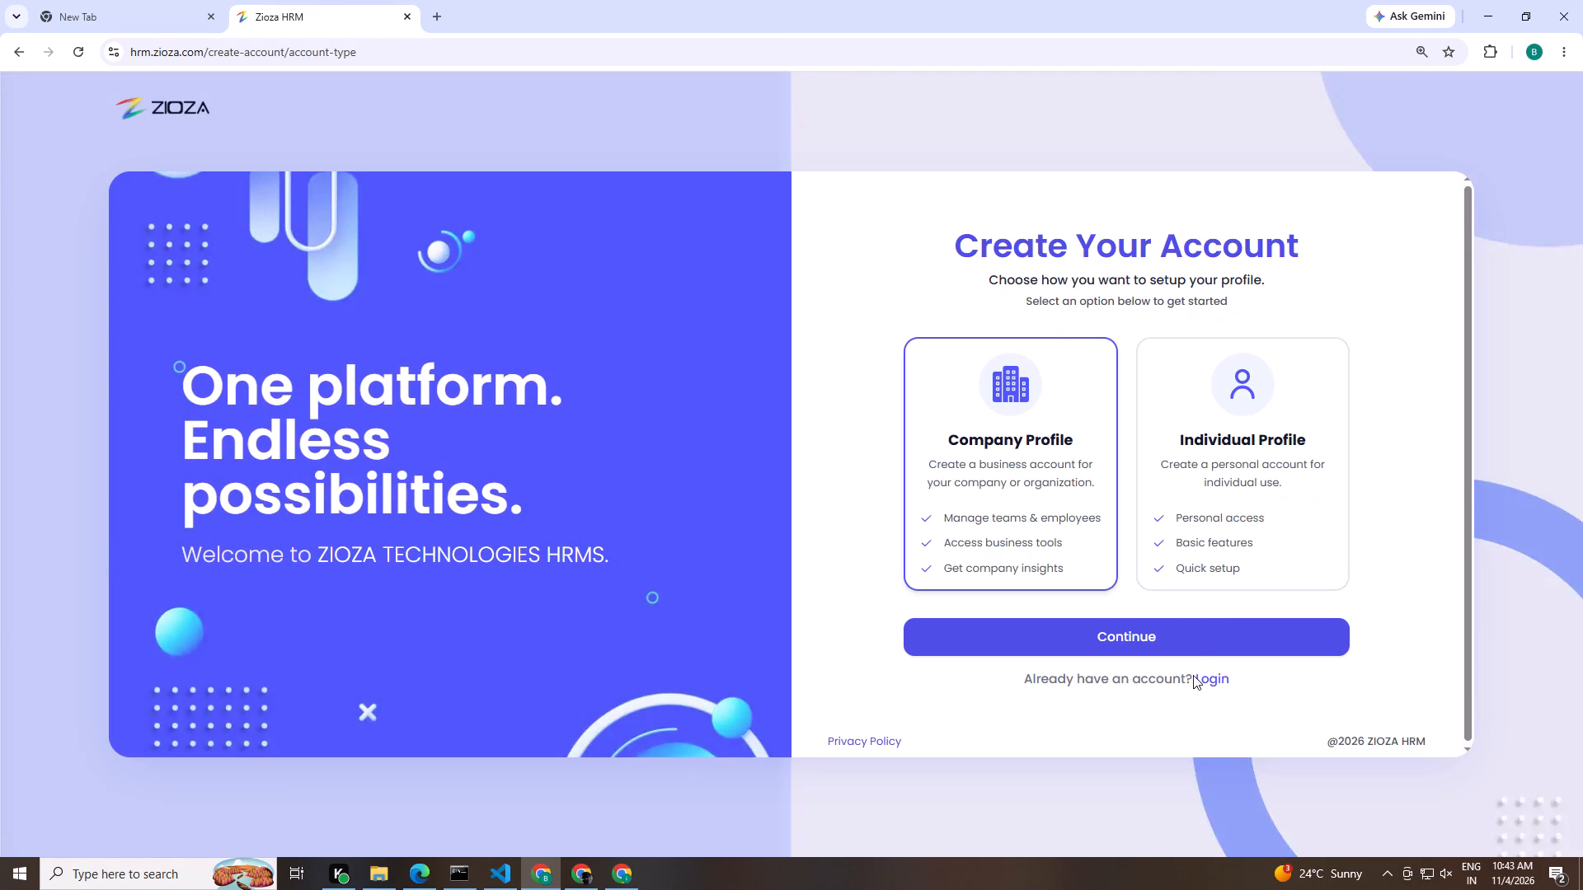
left_click(1191, 628)
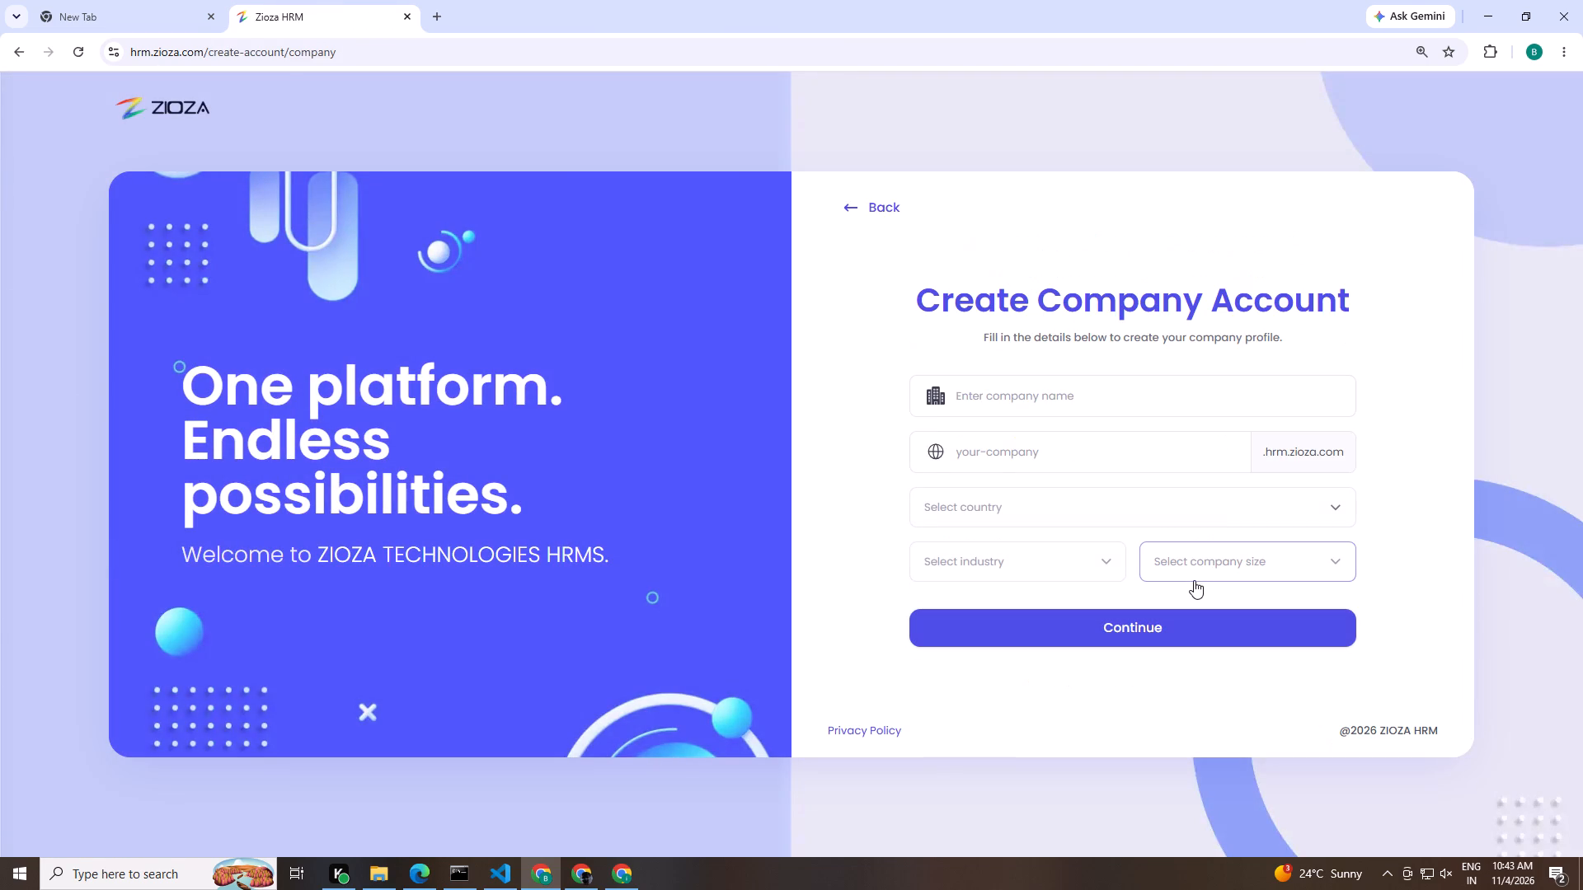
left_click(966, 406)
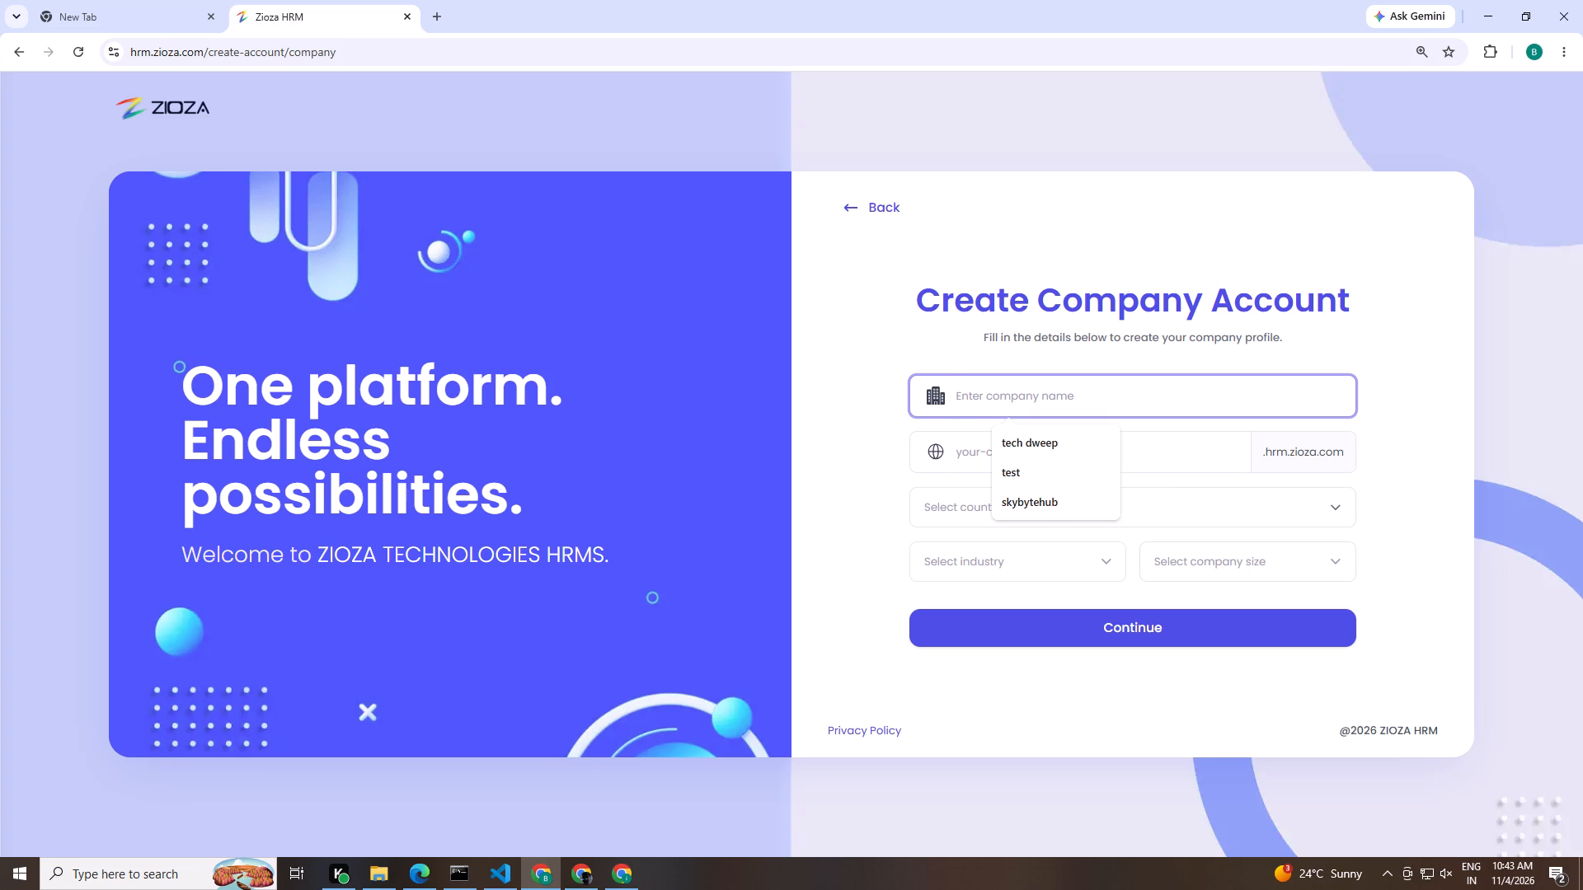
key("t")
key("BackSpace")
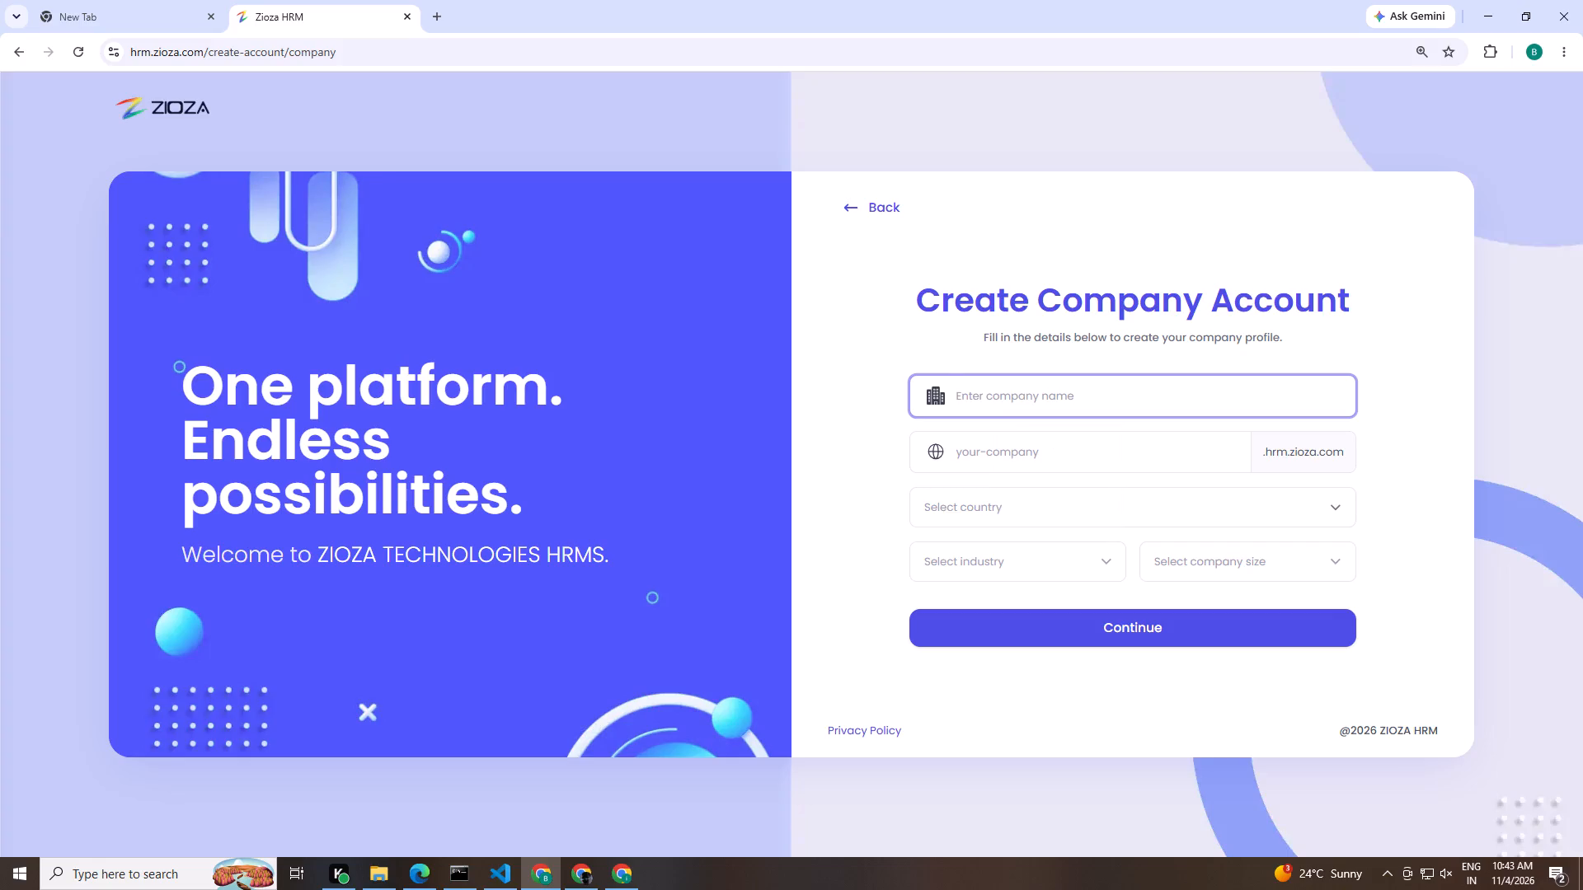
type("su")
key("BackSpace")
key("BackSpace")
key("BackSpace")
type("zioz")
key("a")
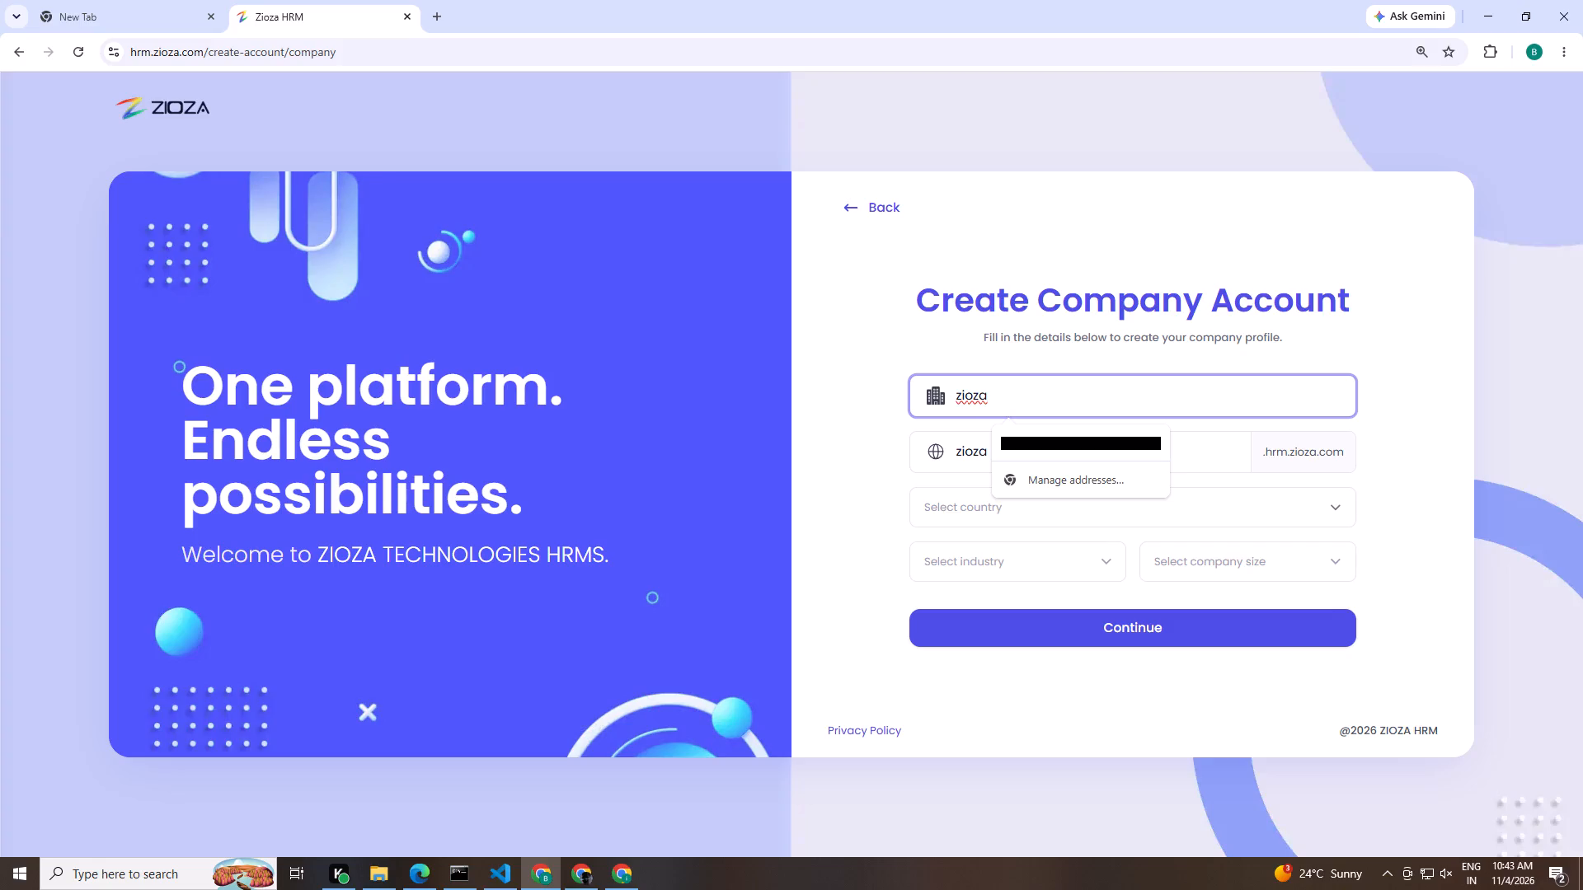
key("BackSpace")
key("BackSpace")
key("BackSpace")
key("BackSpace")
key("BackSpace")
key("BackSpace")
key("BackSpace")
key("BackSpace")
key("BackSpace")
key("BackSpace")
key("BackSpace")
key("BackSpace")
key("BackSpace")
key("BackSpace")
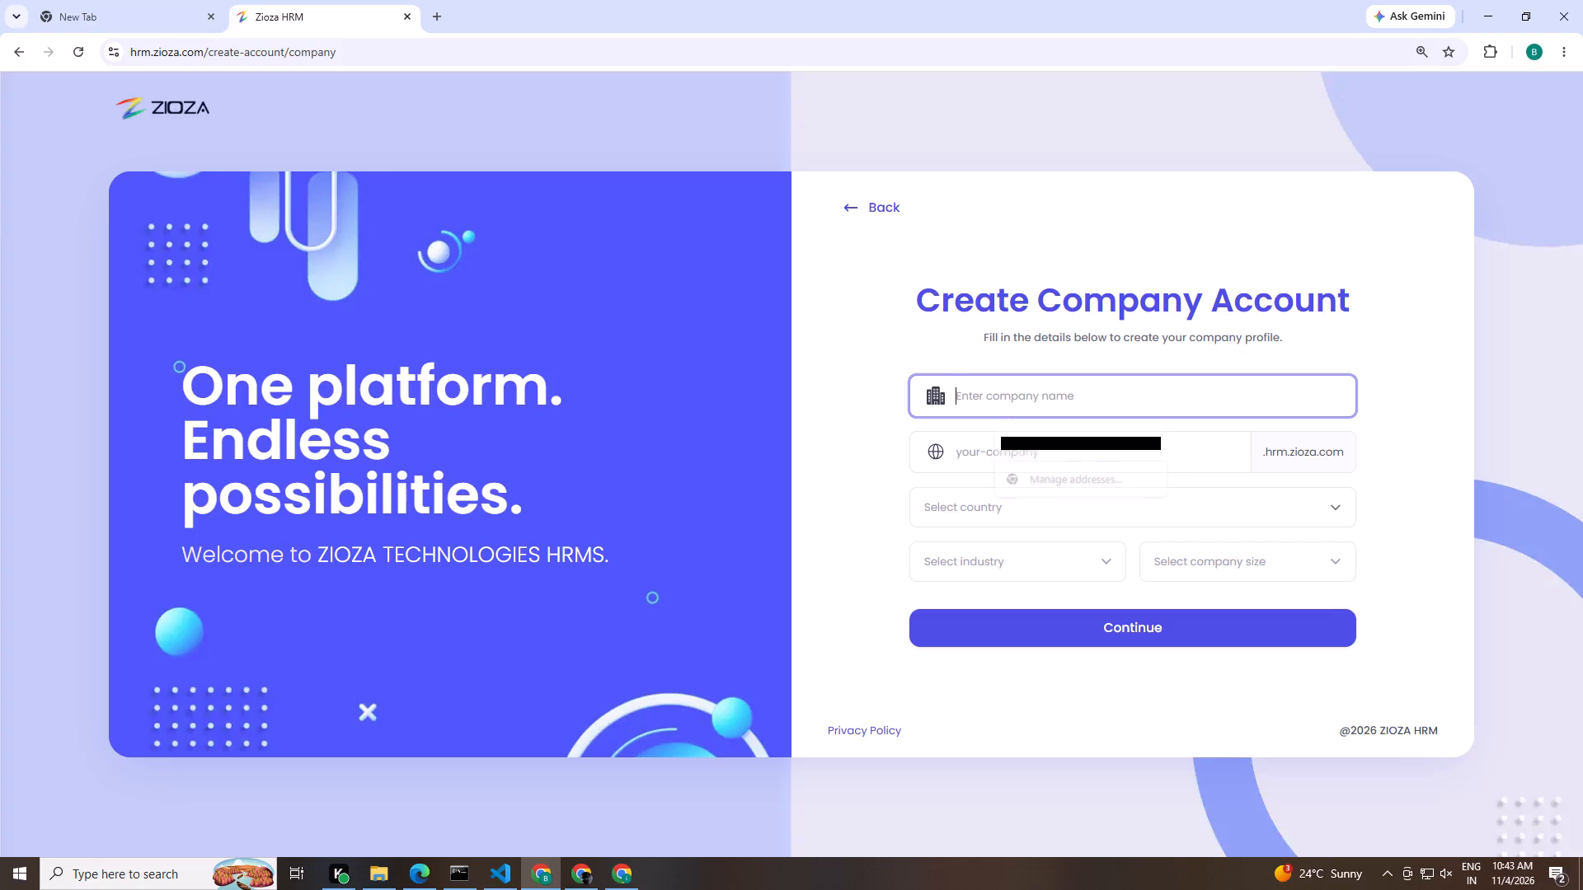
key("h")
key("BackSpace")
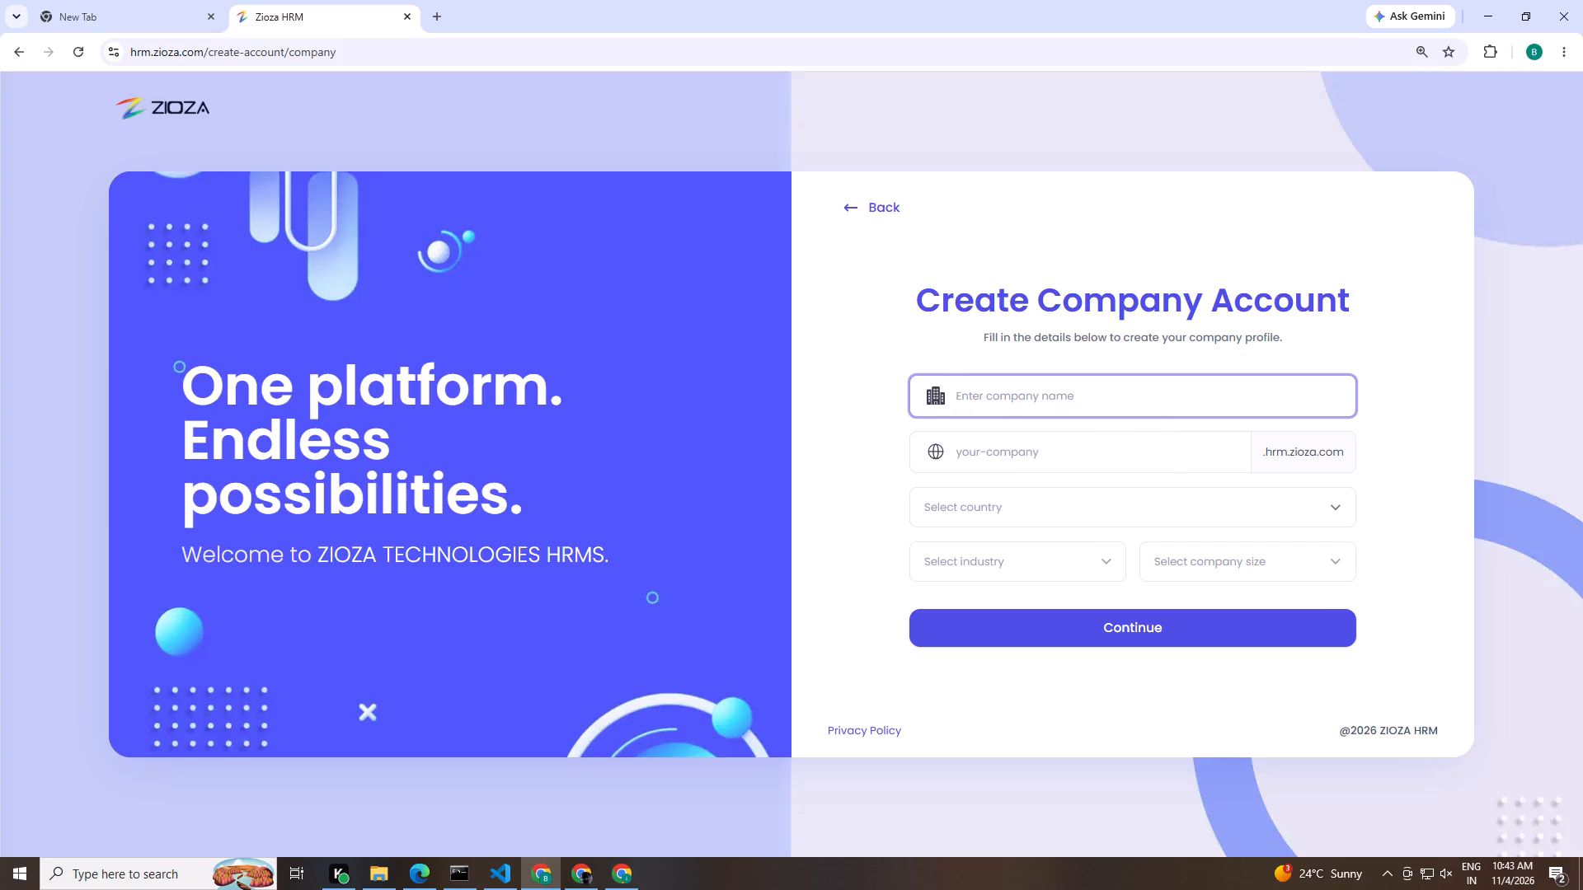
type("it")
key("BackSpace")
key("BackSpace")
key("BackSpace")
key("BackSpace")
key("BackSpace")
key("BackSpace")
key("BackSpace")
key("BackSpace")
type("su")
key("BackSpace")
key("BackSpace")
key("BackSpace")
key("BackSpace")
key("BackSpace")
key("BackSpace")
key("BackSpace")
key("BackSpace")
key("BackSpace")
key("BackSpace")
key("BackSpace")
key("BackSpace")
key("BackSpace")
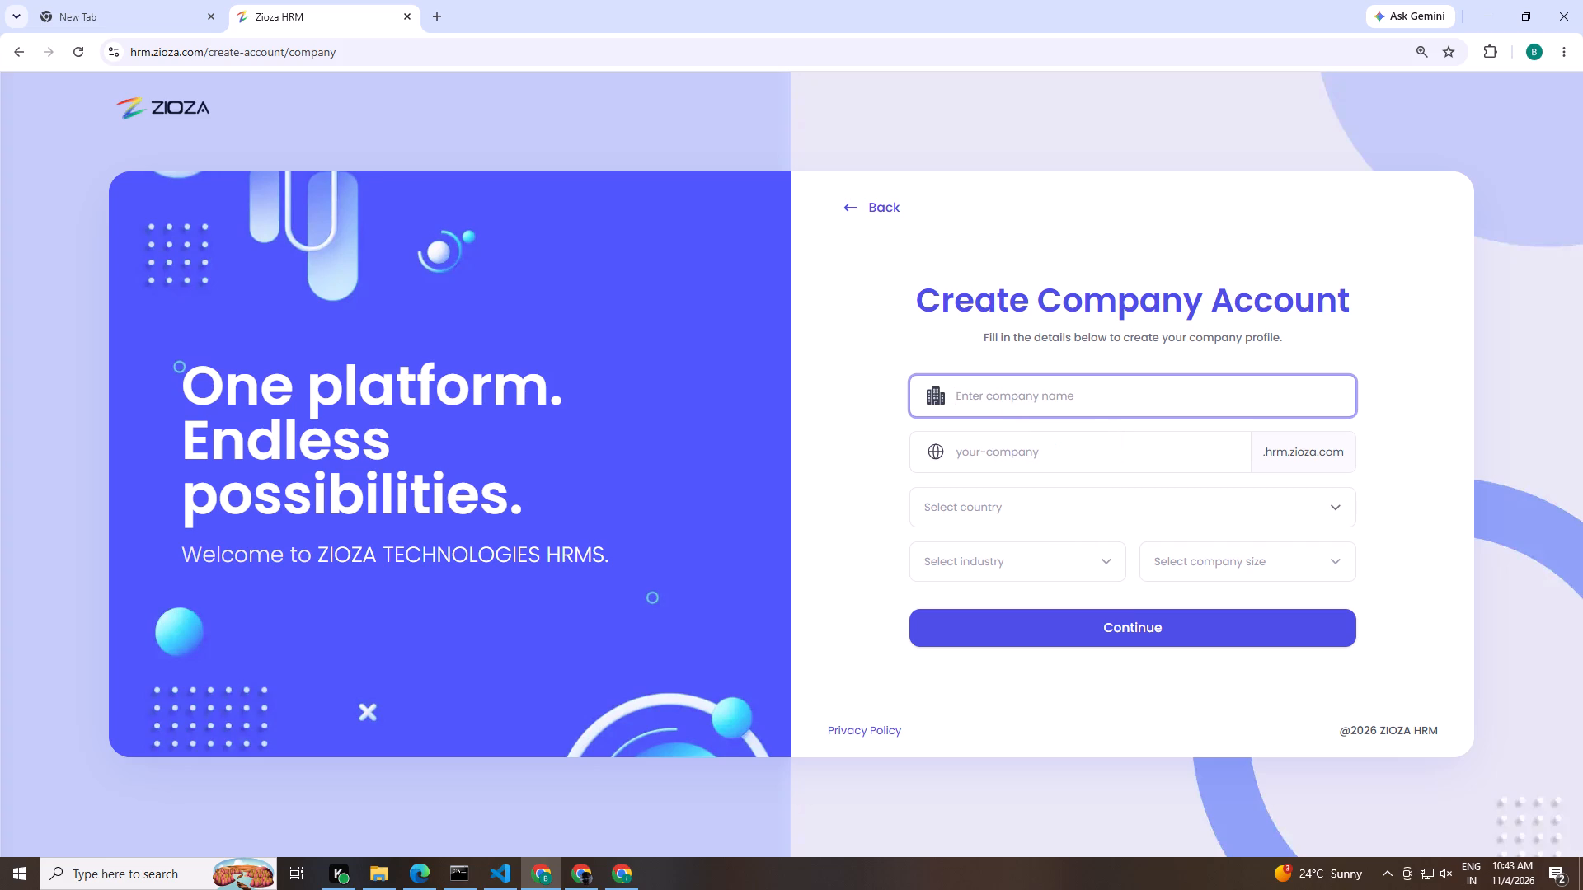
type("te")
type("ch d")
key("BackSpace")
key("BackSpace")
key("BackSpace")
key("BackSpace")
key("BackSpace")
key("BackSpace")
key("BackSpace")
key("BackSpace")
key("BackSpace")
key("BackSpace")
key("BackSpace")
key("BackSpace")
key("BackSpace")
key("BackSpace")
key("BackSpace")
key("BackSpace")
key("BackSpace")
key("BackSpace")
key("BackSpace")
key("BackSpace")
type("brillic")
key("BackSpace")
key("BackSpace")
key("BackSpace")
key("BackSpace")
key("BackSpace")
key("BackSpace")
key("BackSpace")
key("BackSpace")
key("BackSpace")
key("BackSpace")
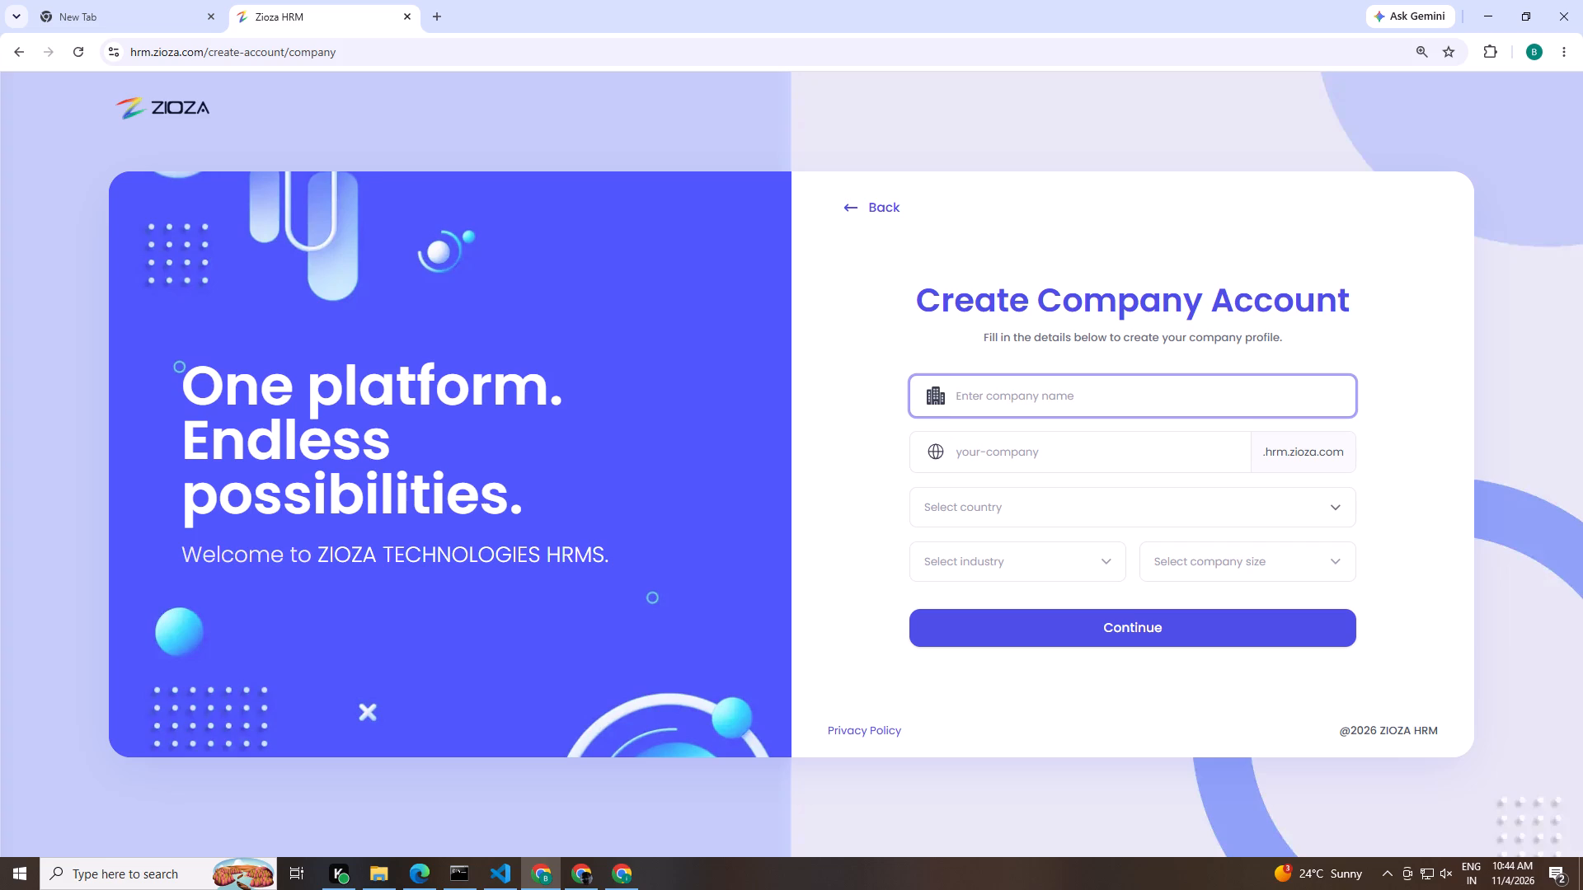
Enter "ansh infotech" as the company name in the company account form.
type("ansh")
key("minus")
key("BackSpace")
key("space")
type("in")
type("fo")
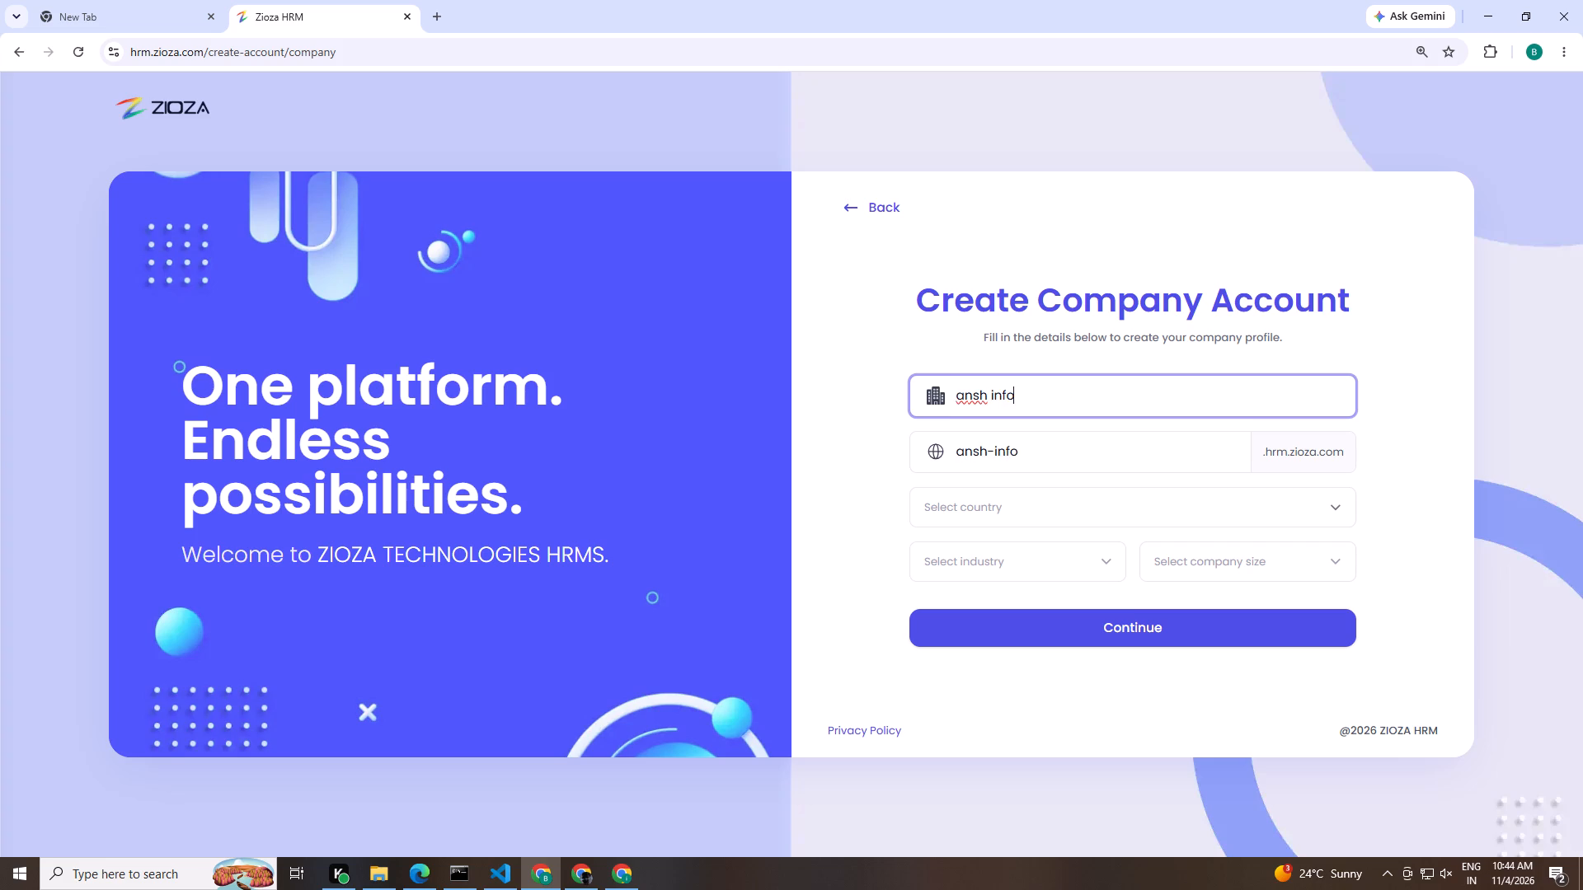
key("space")
type("tech")
key("BackSpace")
key("BackSpace")
key("BackSpace")
key("BackSpace")
key("BackSpace")
key("BackSpace")
key("BackSpace")
key("BackSpace")
key("BackSpace")
key("BackSpace")
key("BackSpace")
key("BackSpace")
key("BackSpace")
key("BackSpace")
key("BackSpace")
key("BackSpace")
key("BackSpace")
key("BackSpace")
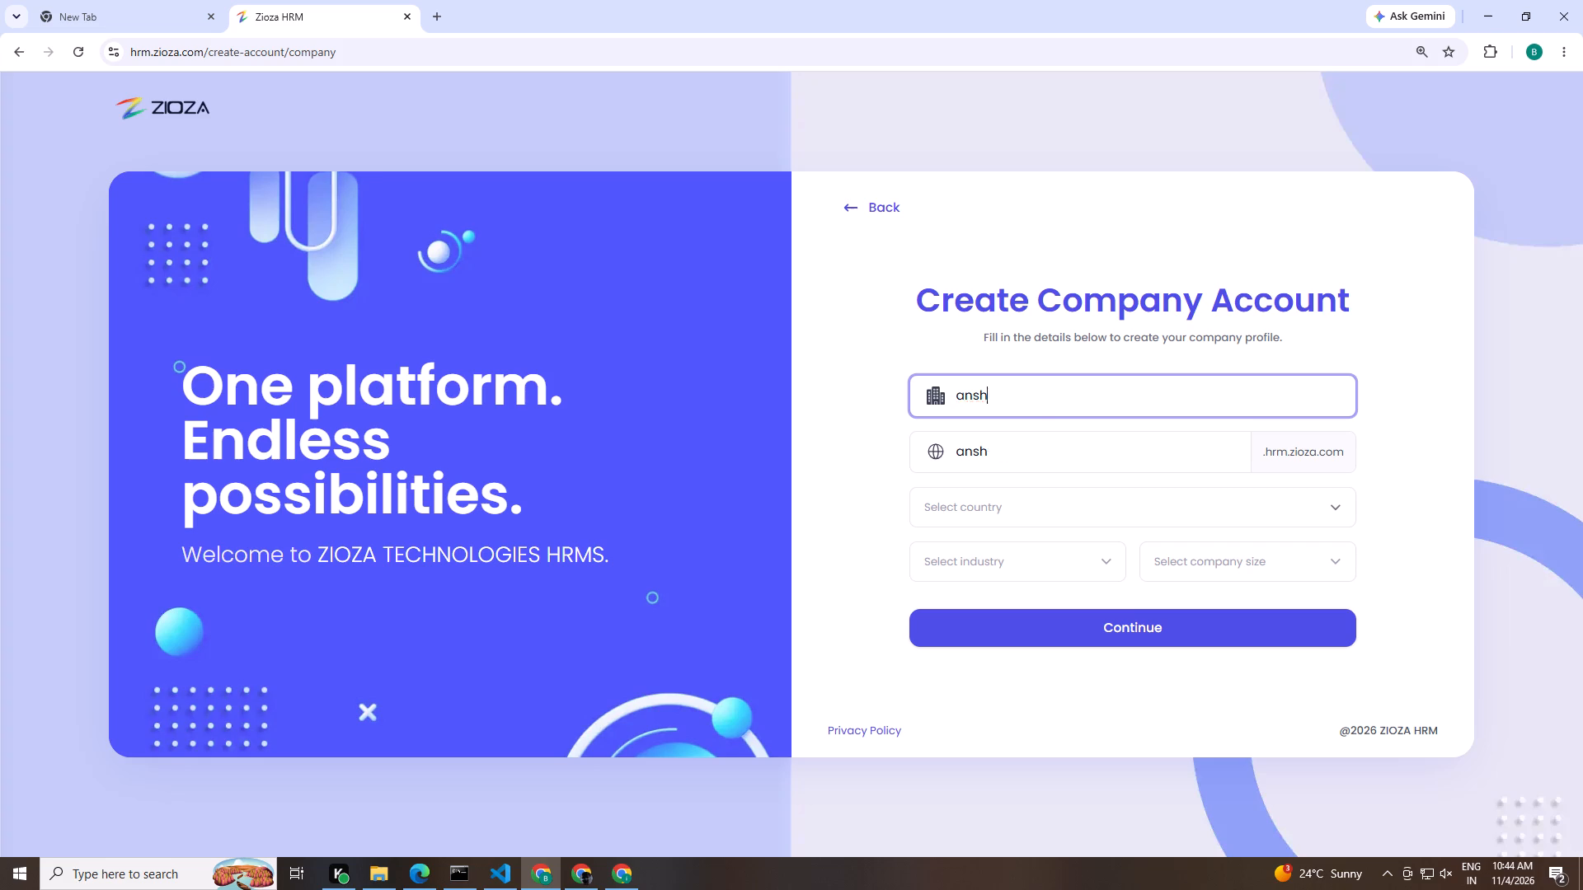
type("anshin")
key("BackSpace")
key("BackSpace")
key("space")
type("infotech")
Set the company's country to India and its industry to Software & IT.
left_click(976, 504)
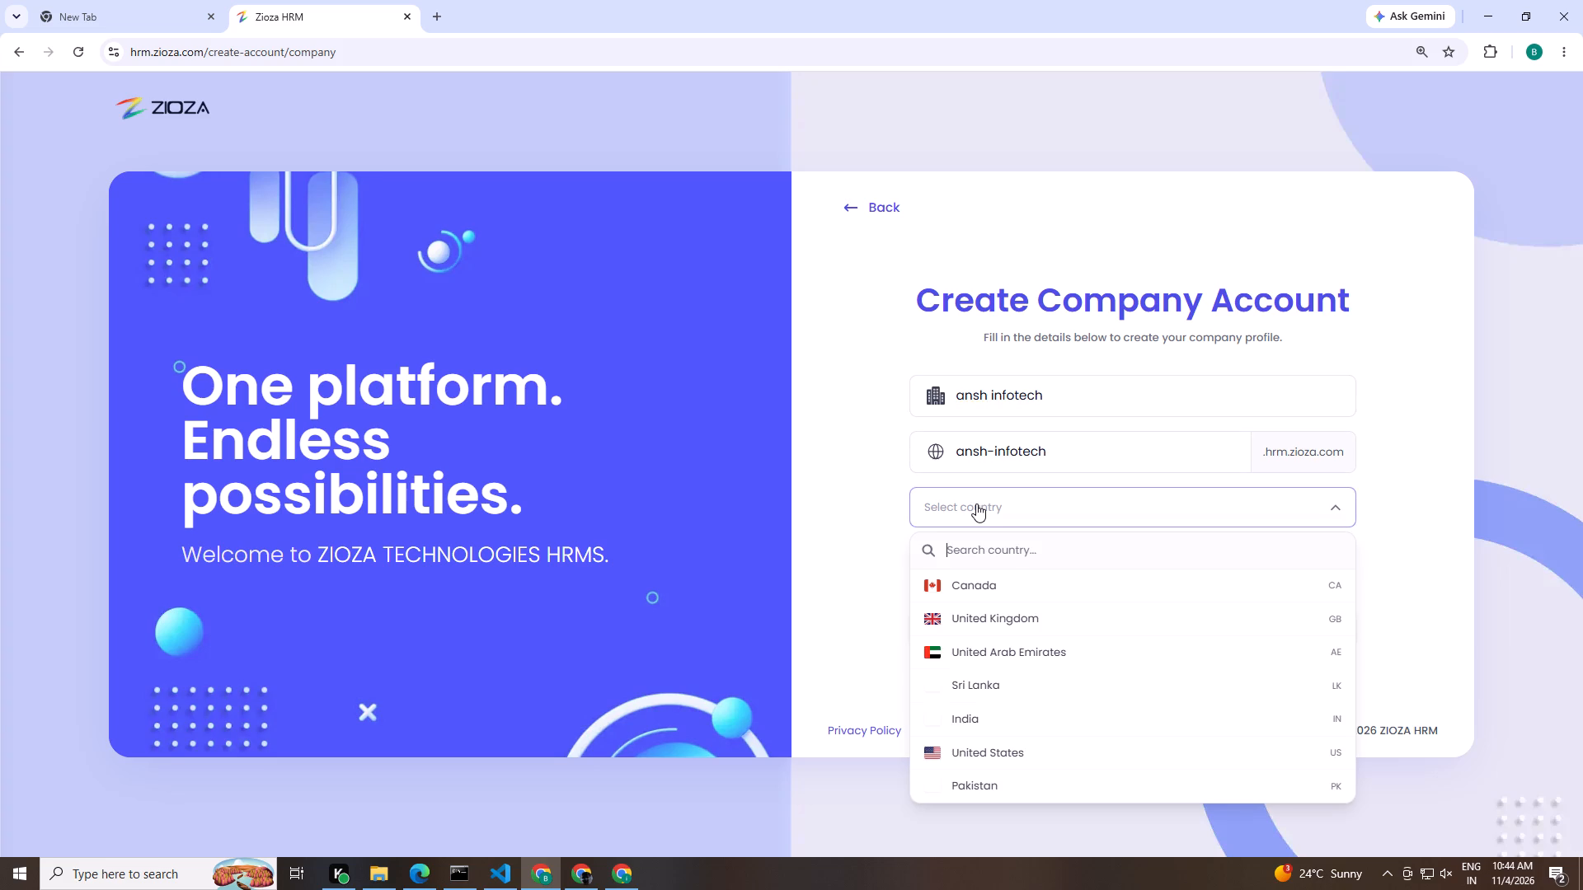
type("ind")
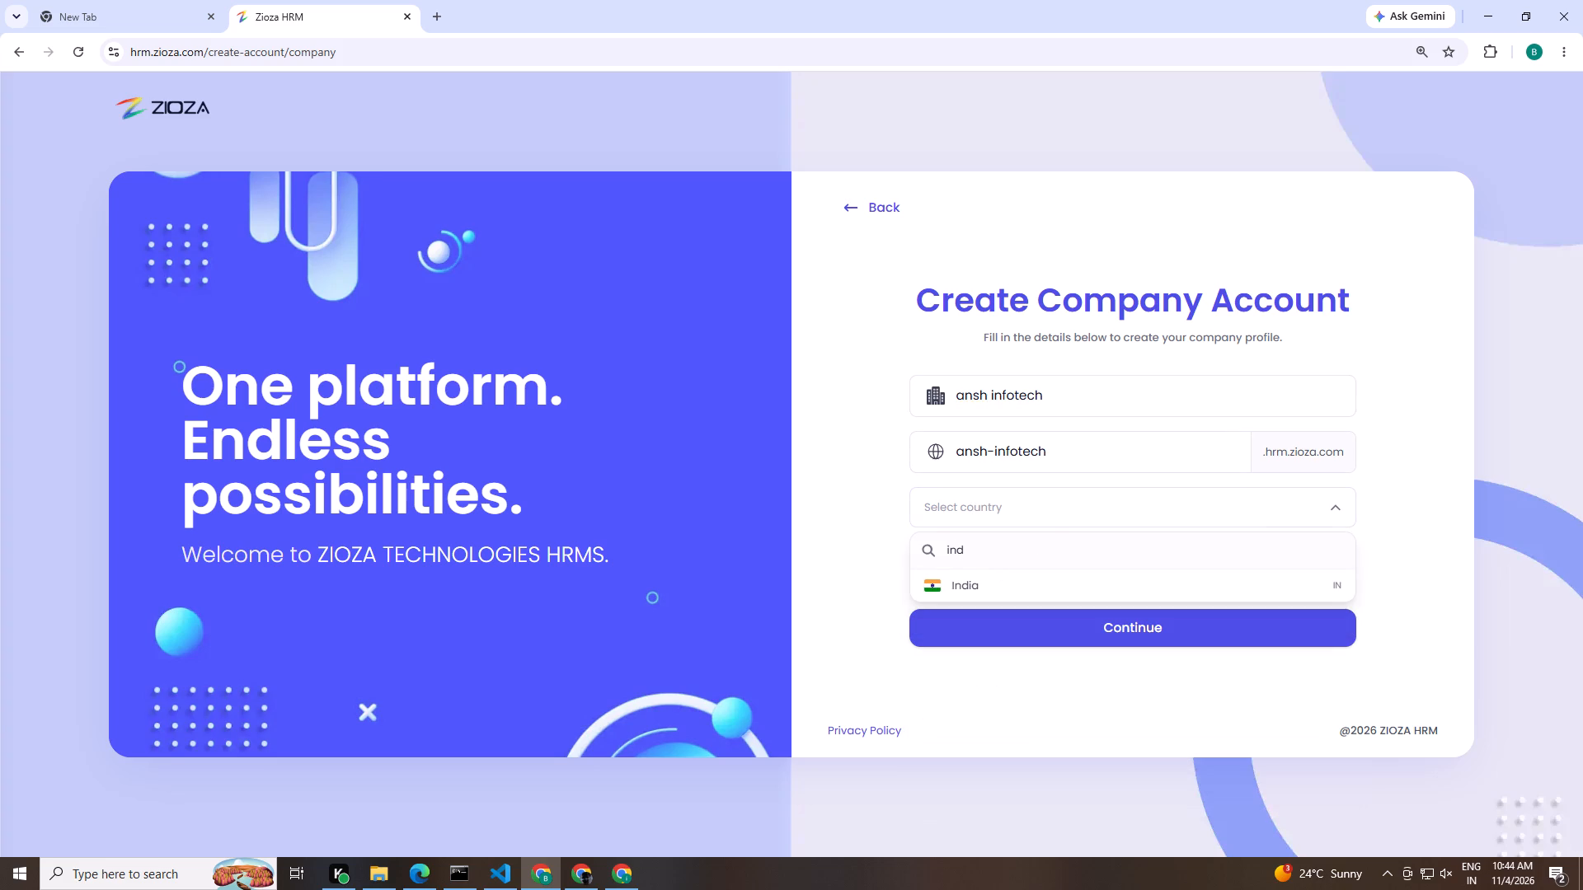
left_click(991, 582)
left_click(1006, 568)
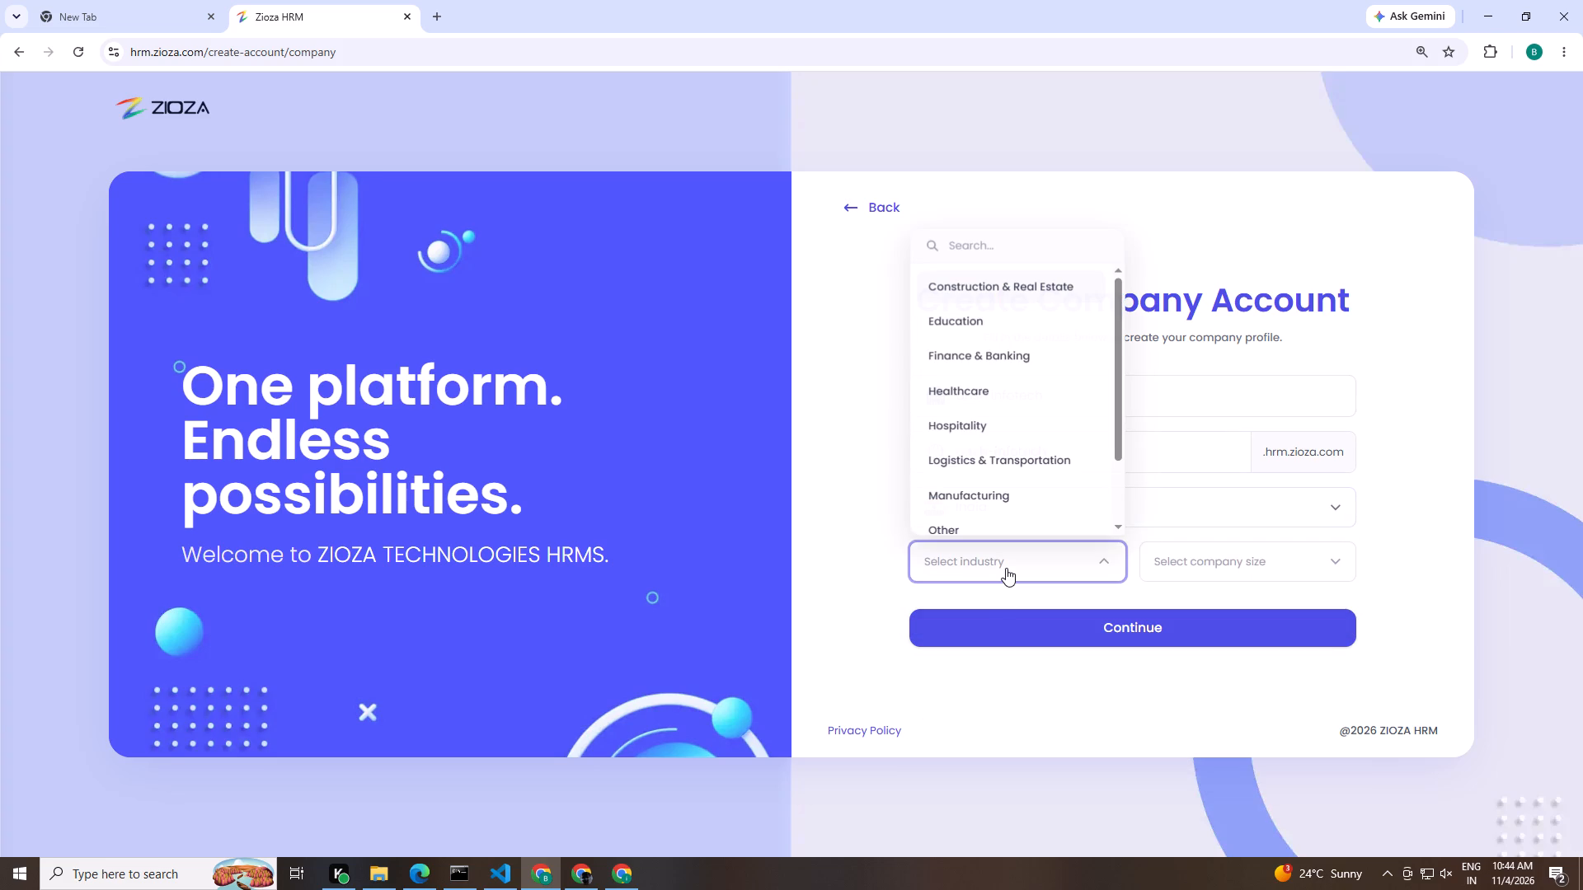
type("it")
scroll(954, 455, "down", 5)
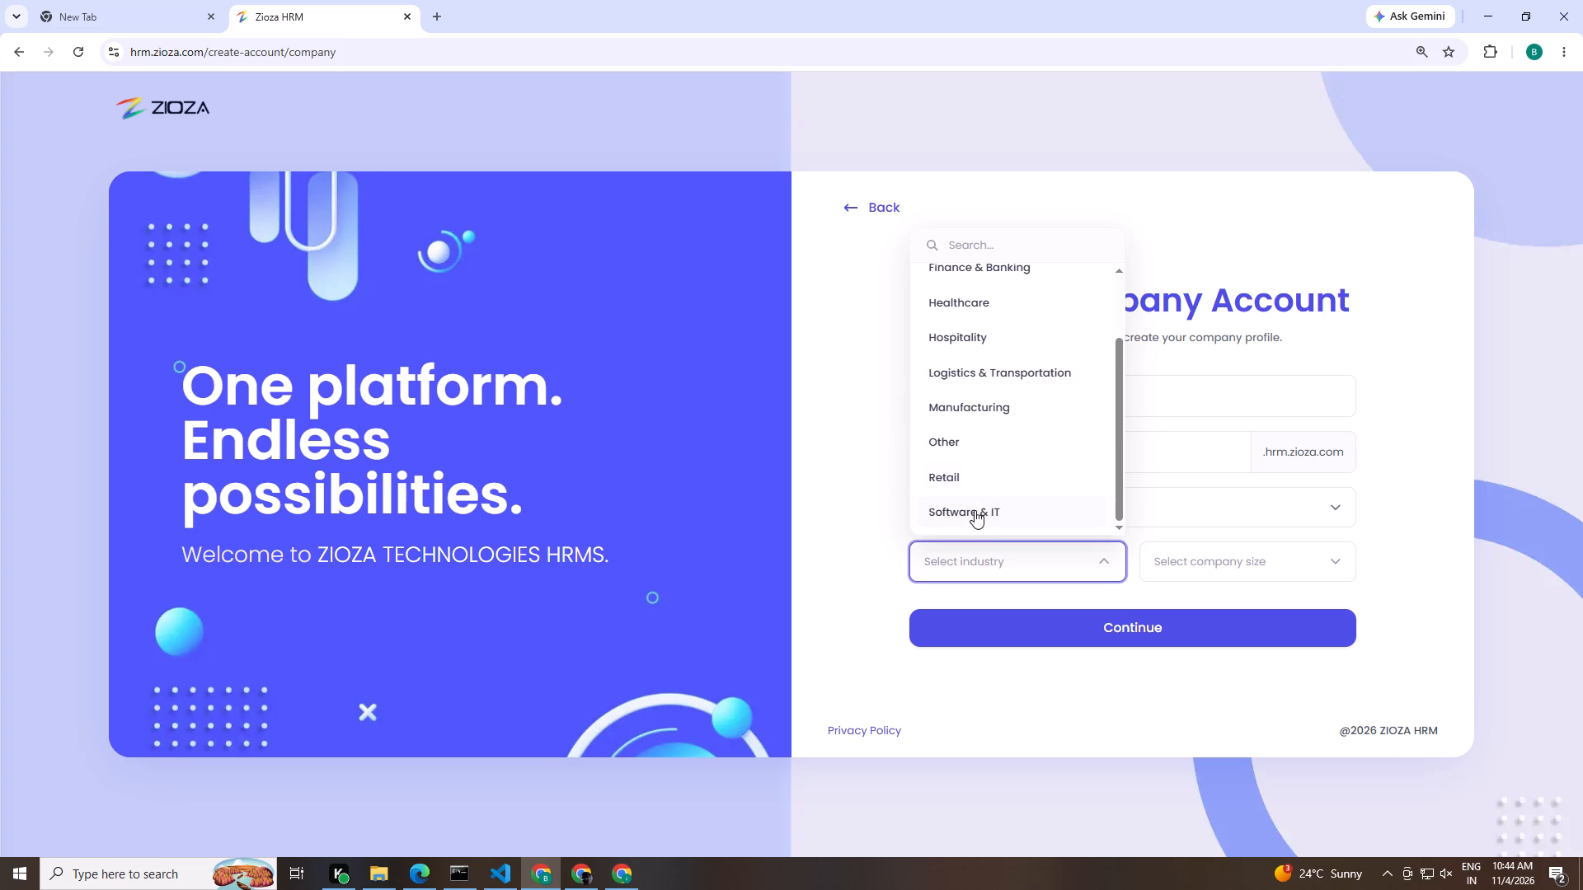
left_click(976, 510)
Set the company size to 1-10 Employees and continue to the admin account form.
left_click(1230, 548)
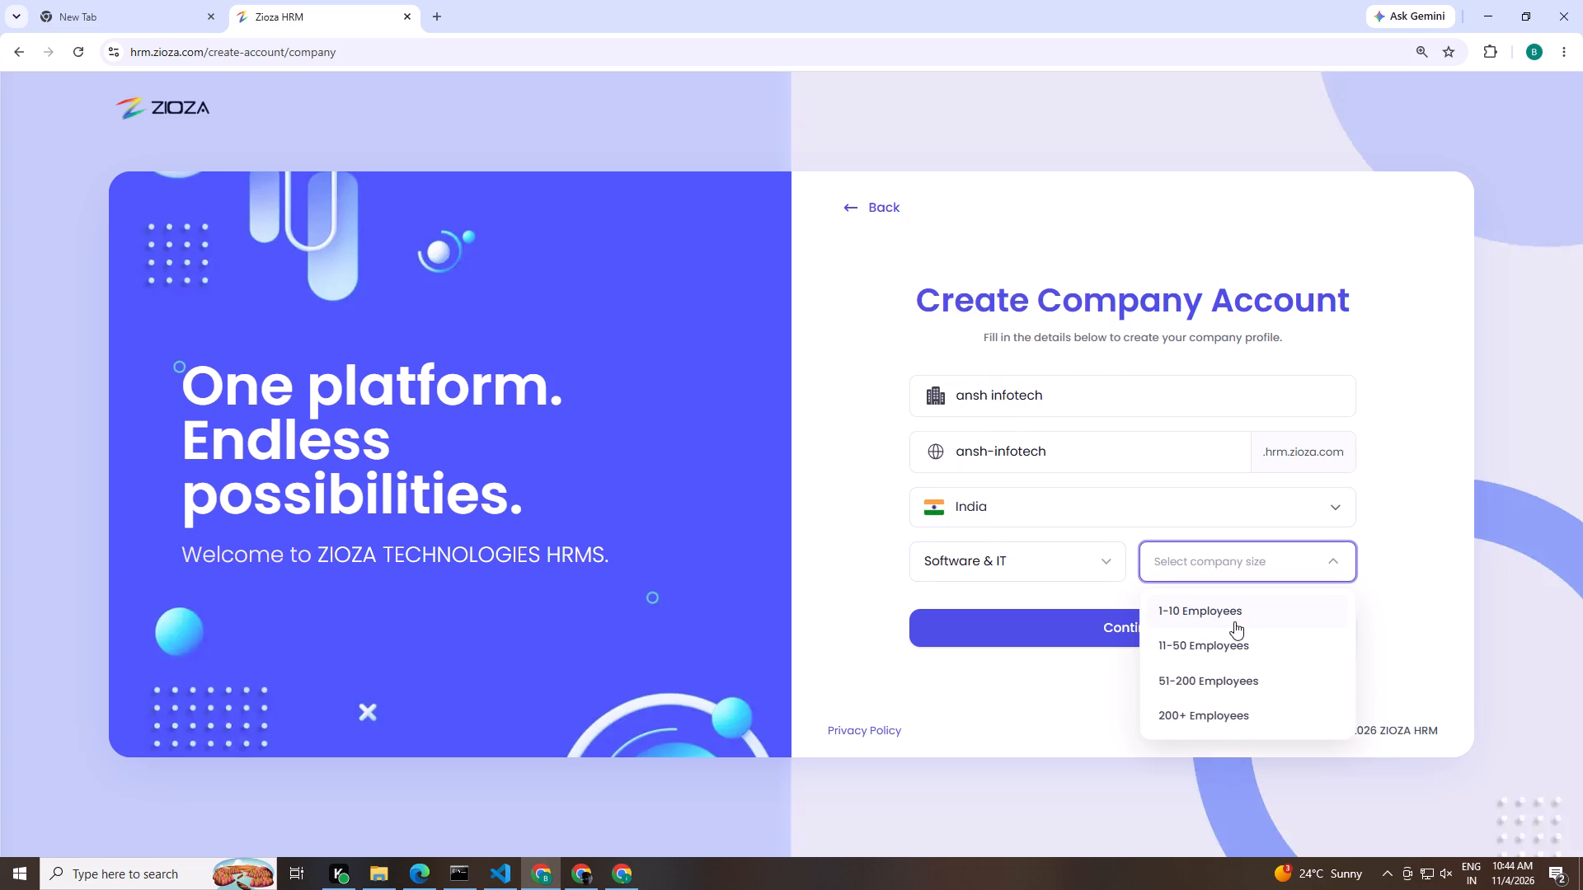
left_click(1234, 621)
left_click(1211, 625)
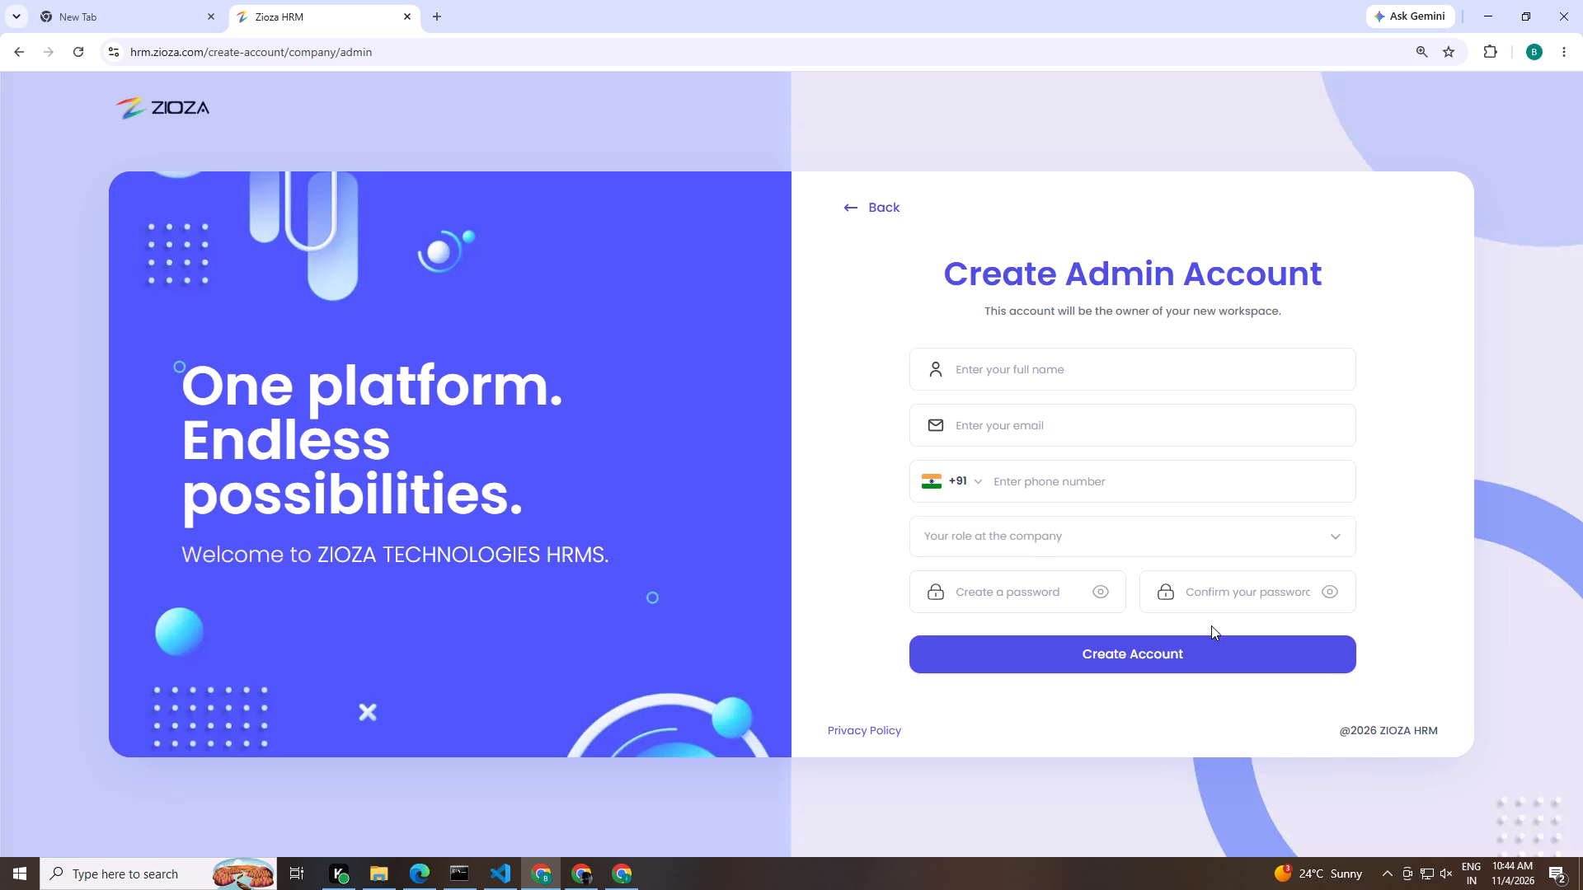
Open the company role choices in the admin account form and review the available roles.
left_click(1061, 531)
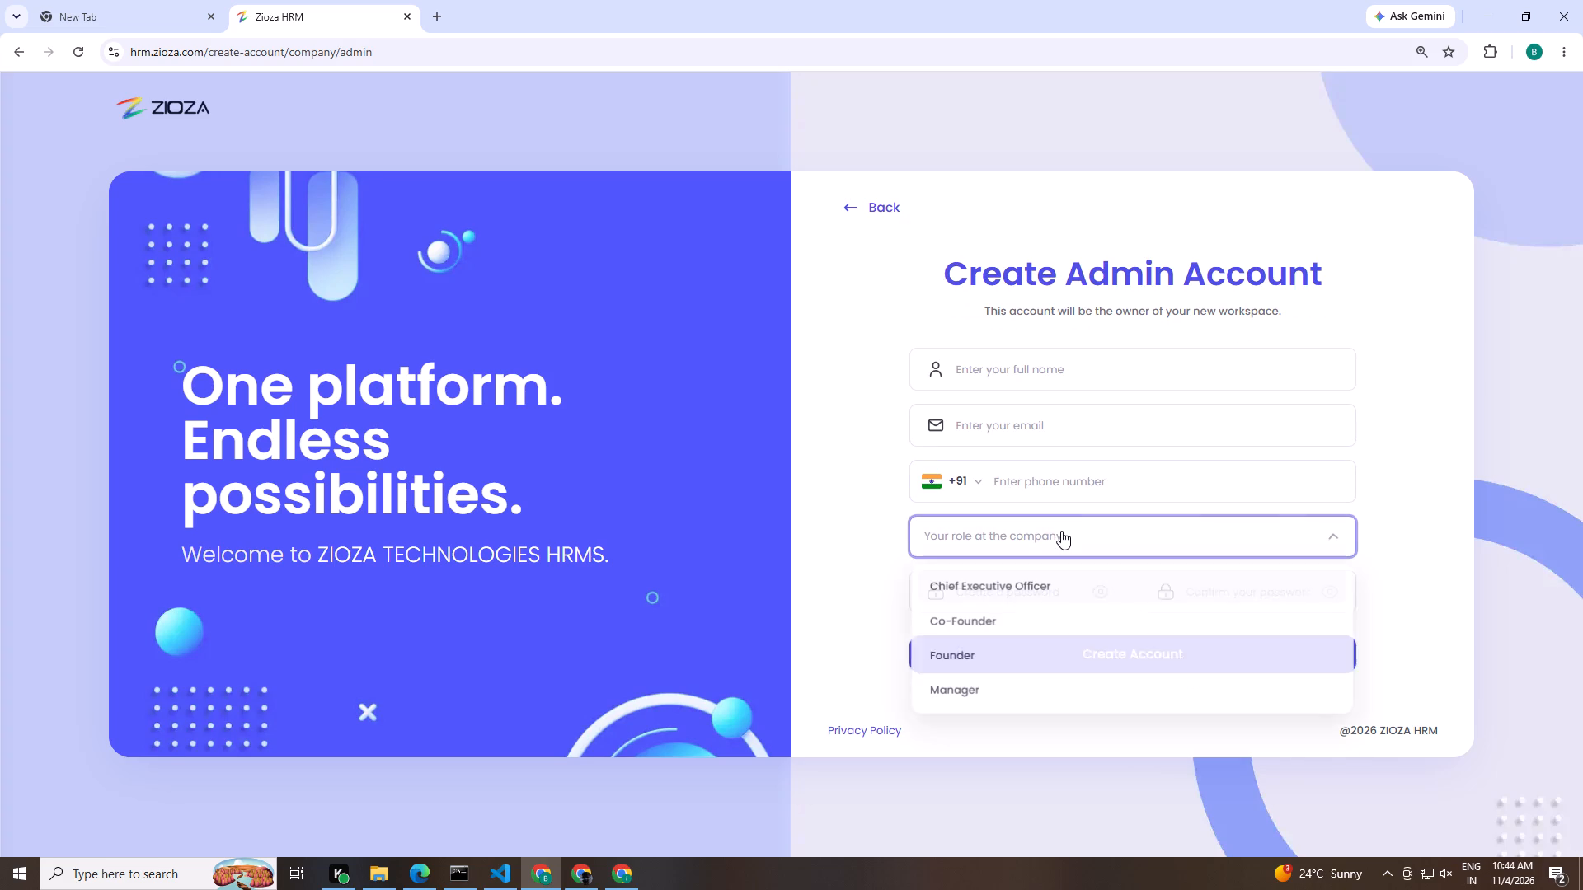
scroll(985, 630, "down", 4)
scroll(985, 630, "up", 3)
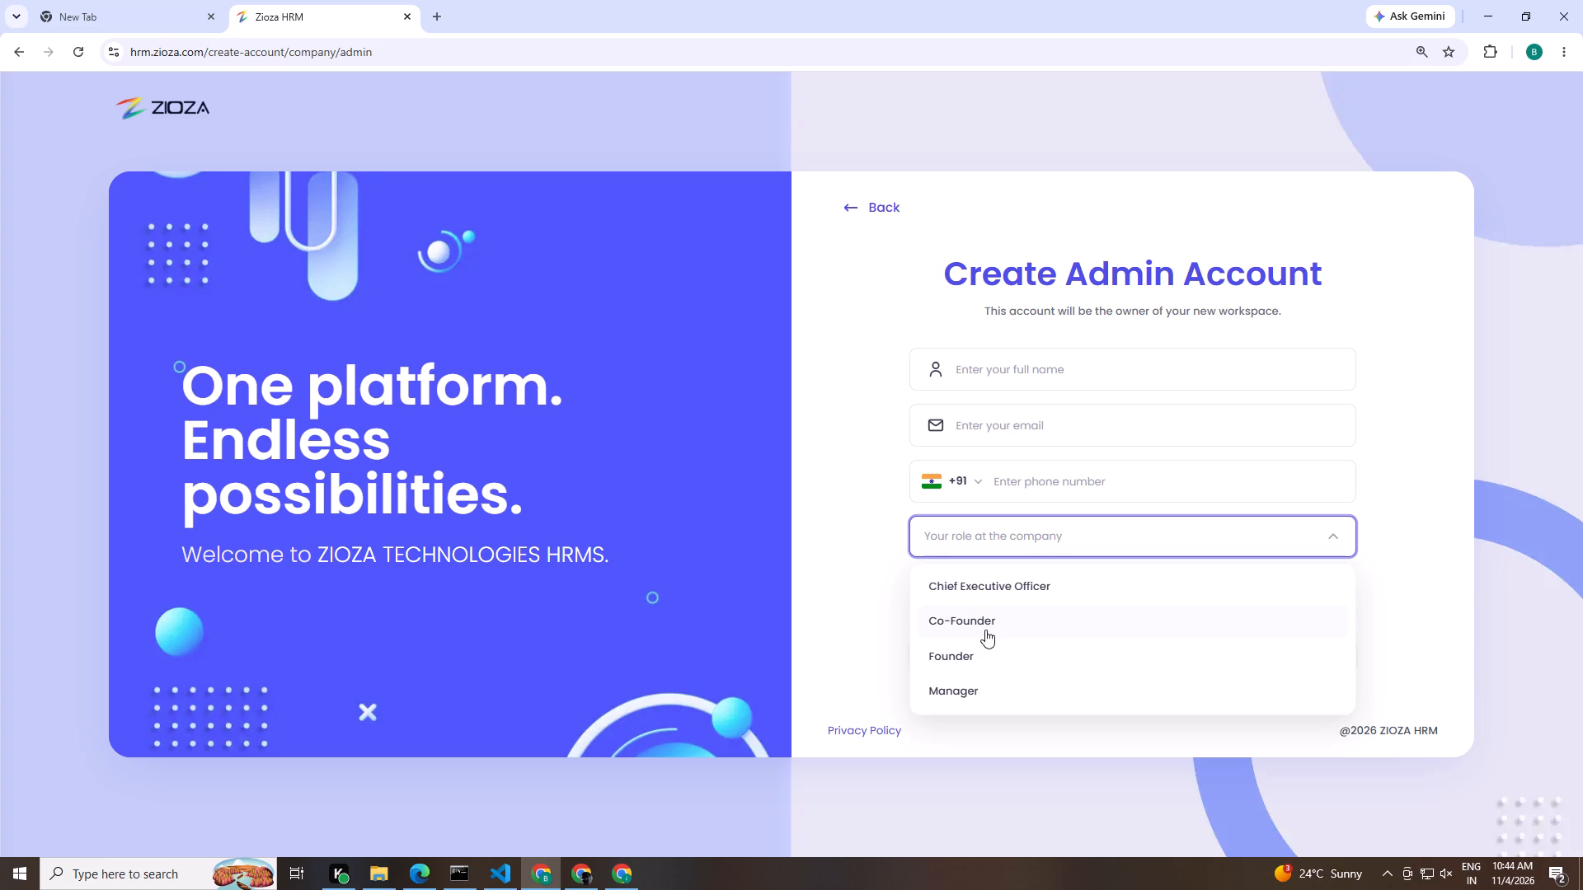
scroll(985, 630, "down", 4)
scroll(985, 627, "up", 5)
scroll(985, 626, "down", 6)
scroll(985, 626, "up", 6)
scroll(986, 625, "down", 5)
scroll(986, 625, "up", 4)
scroll(986, 623, "down", 4)
scroll(986, 623, "up", 3)
scroll(986, 623, "down", 3)
scroll(989, 615, "up", 1)
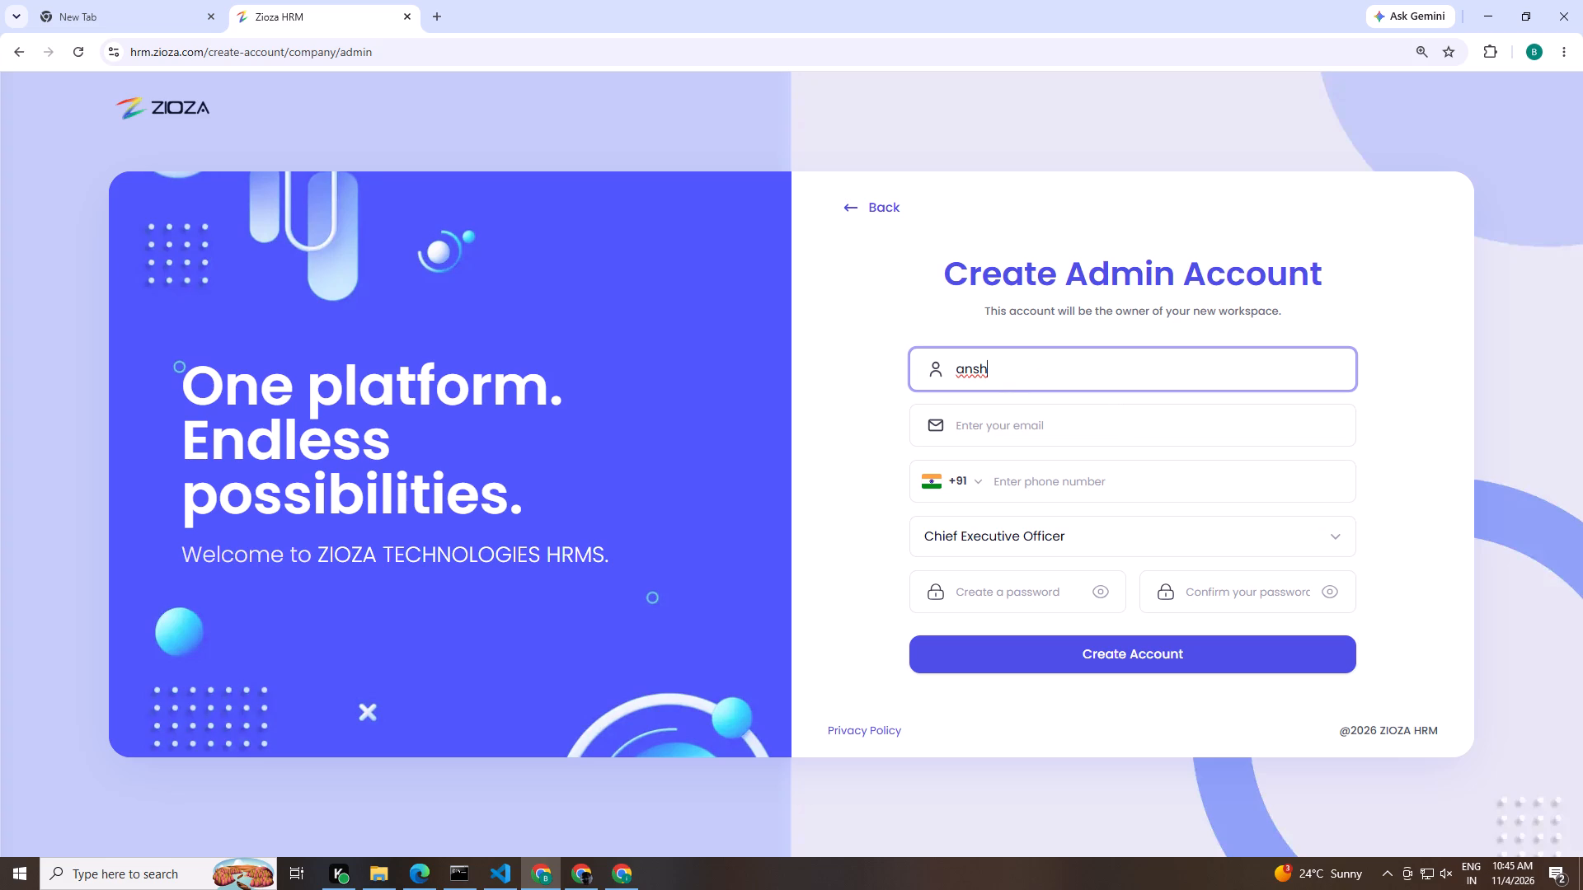
Search Windows for notepad and open a blank Notepad window.
left_click(158, 882)
type("notepad")
key("Return")
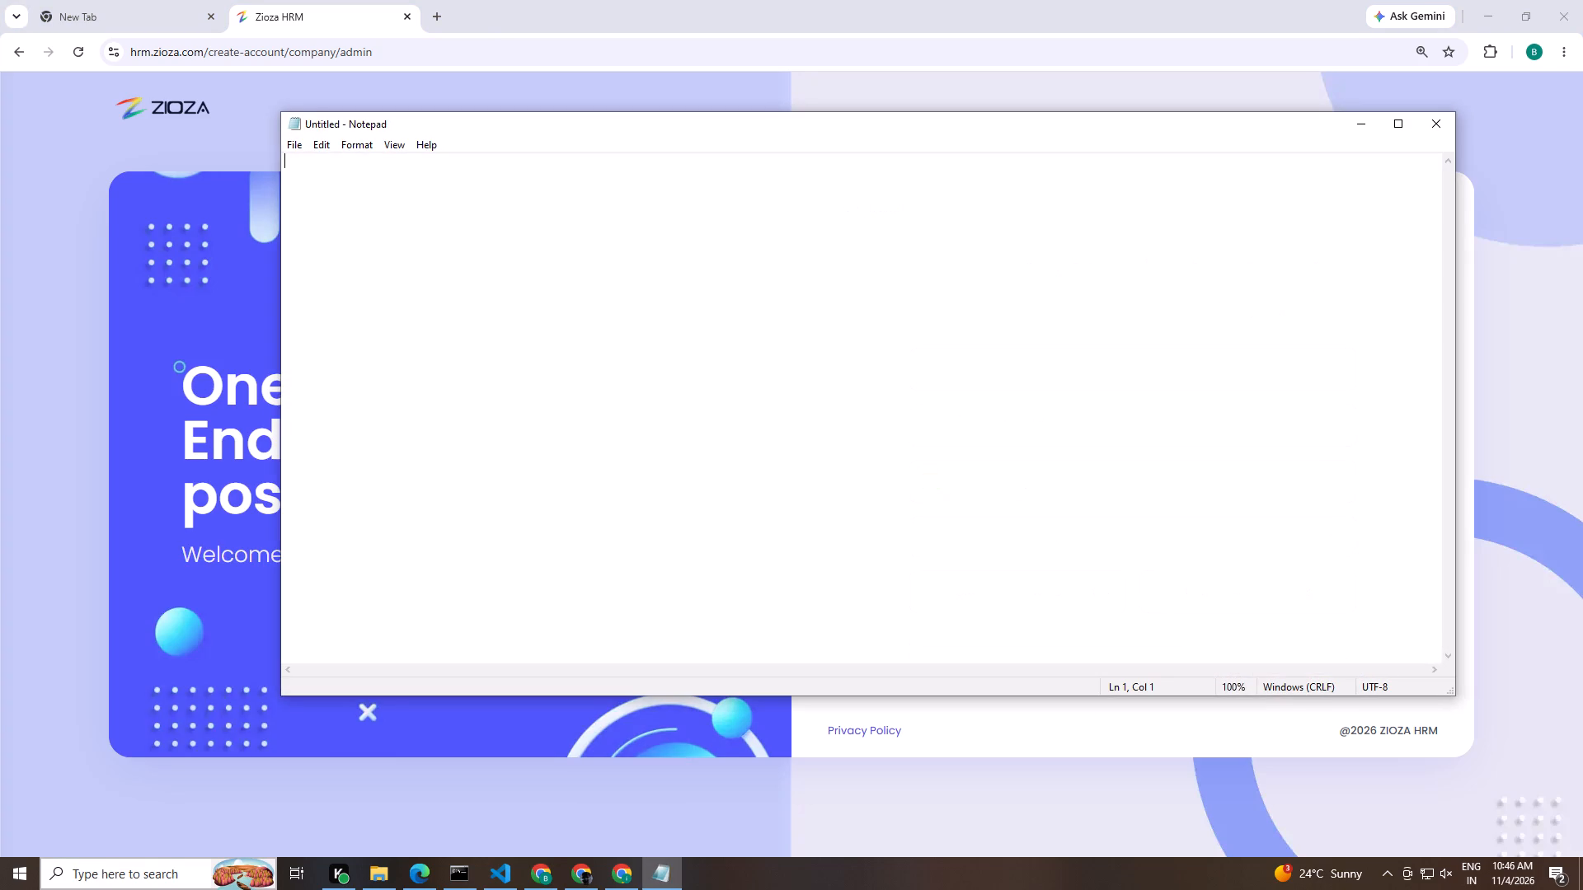
Note the admin's role in Notepad as "role:-" followed by Chief Executive Officer, copied from the form's role choices, and return to the form.
type("role")
key("shift+colon")
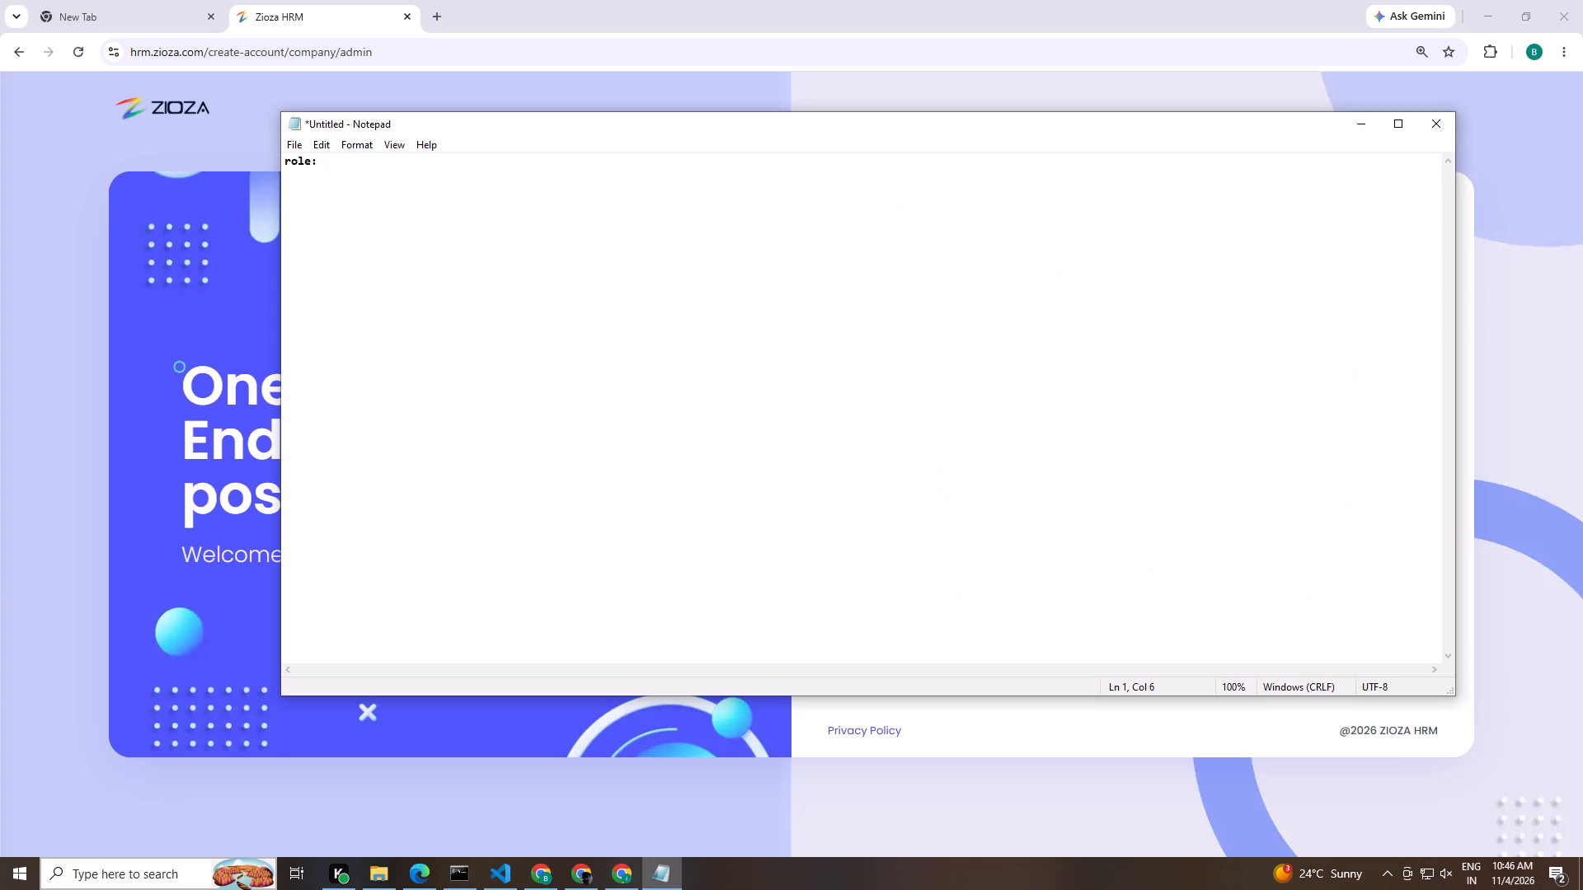
key("minus")
left_click(45, 430)
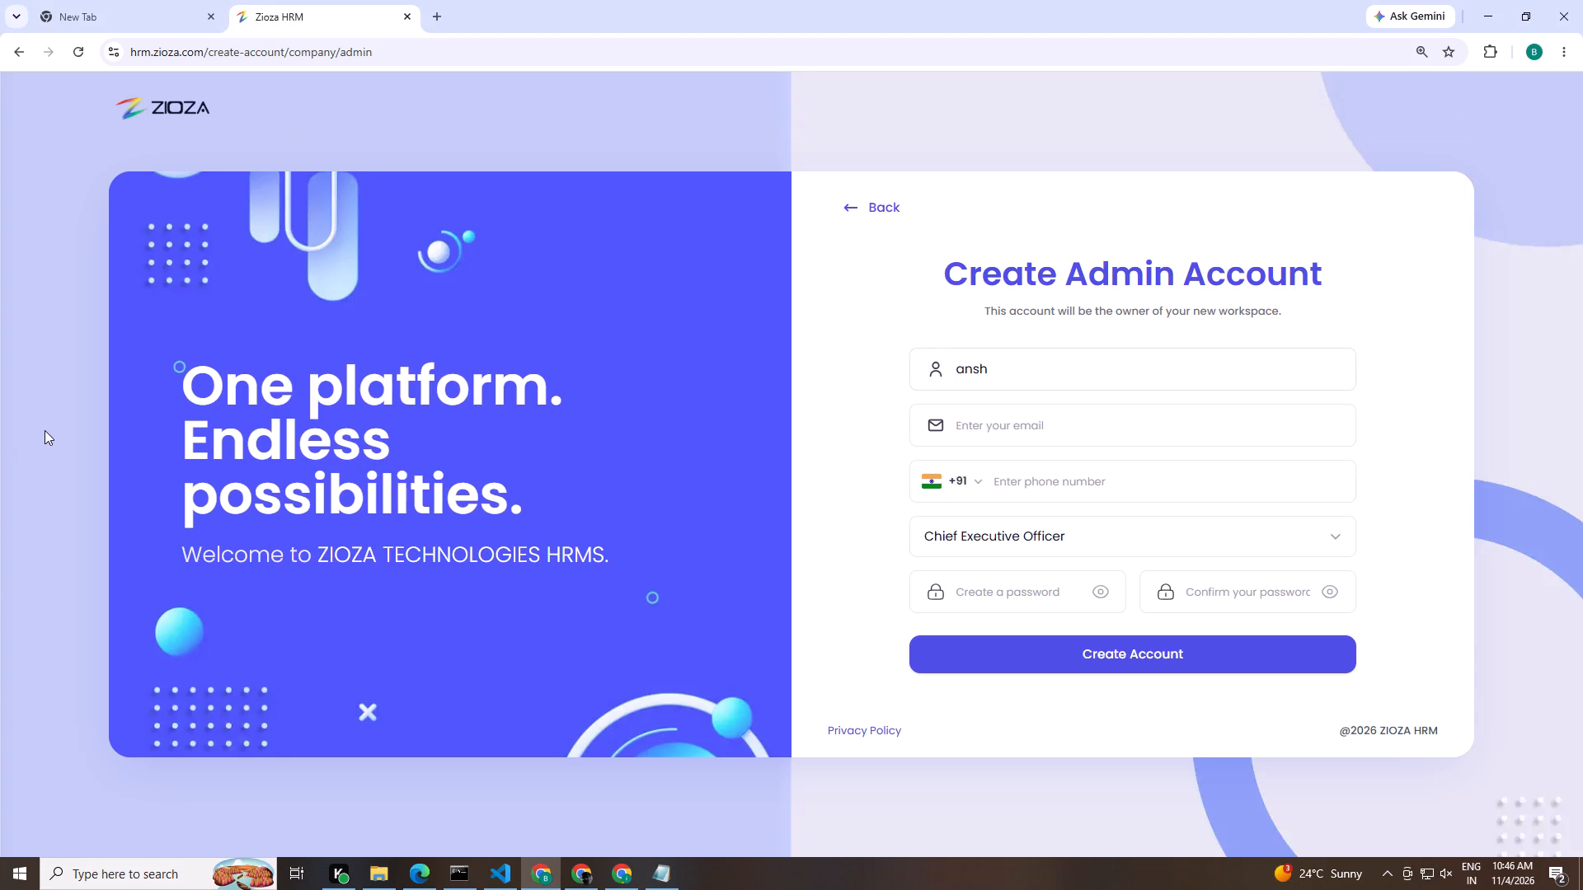
left_click(1082, 536)
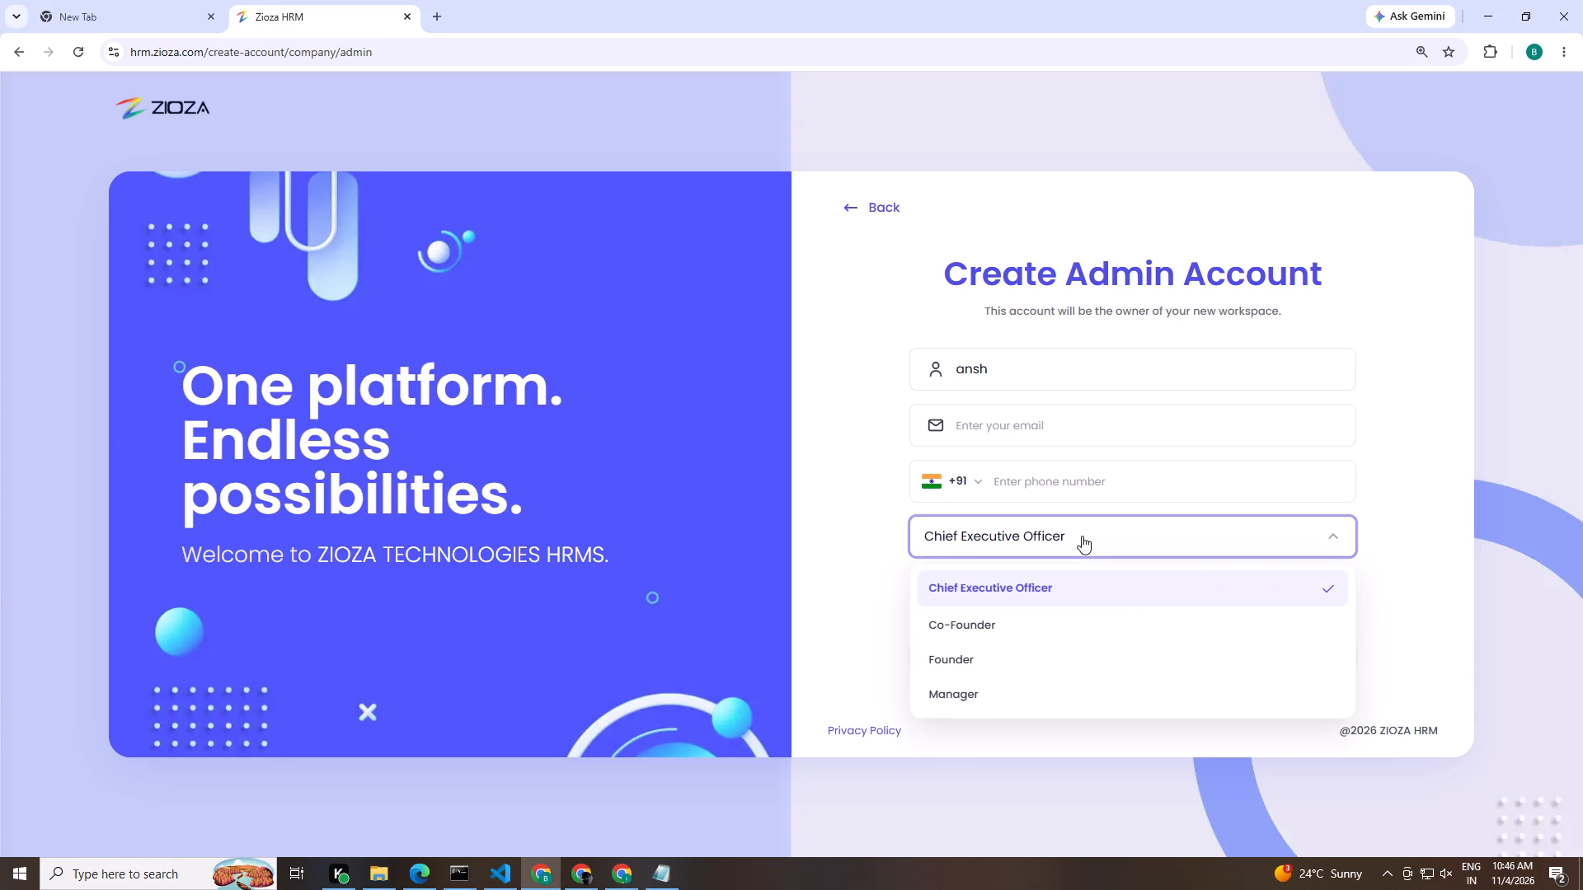
left_click_drag(1081, 585, 916, 592)
key("ctrl+c")
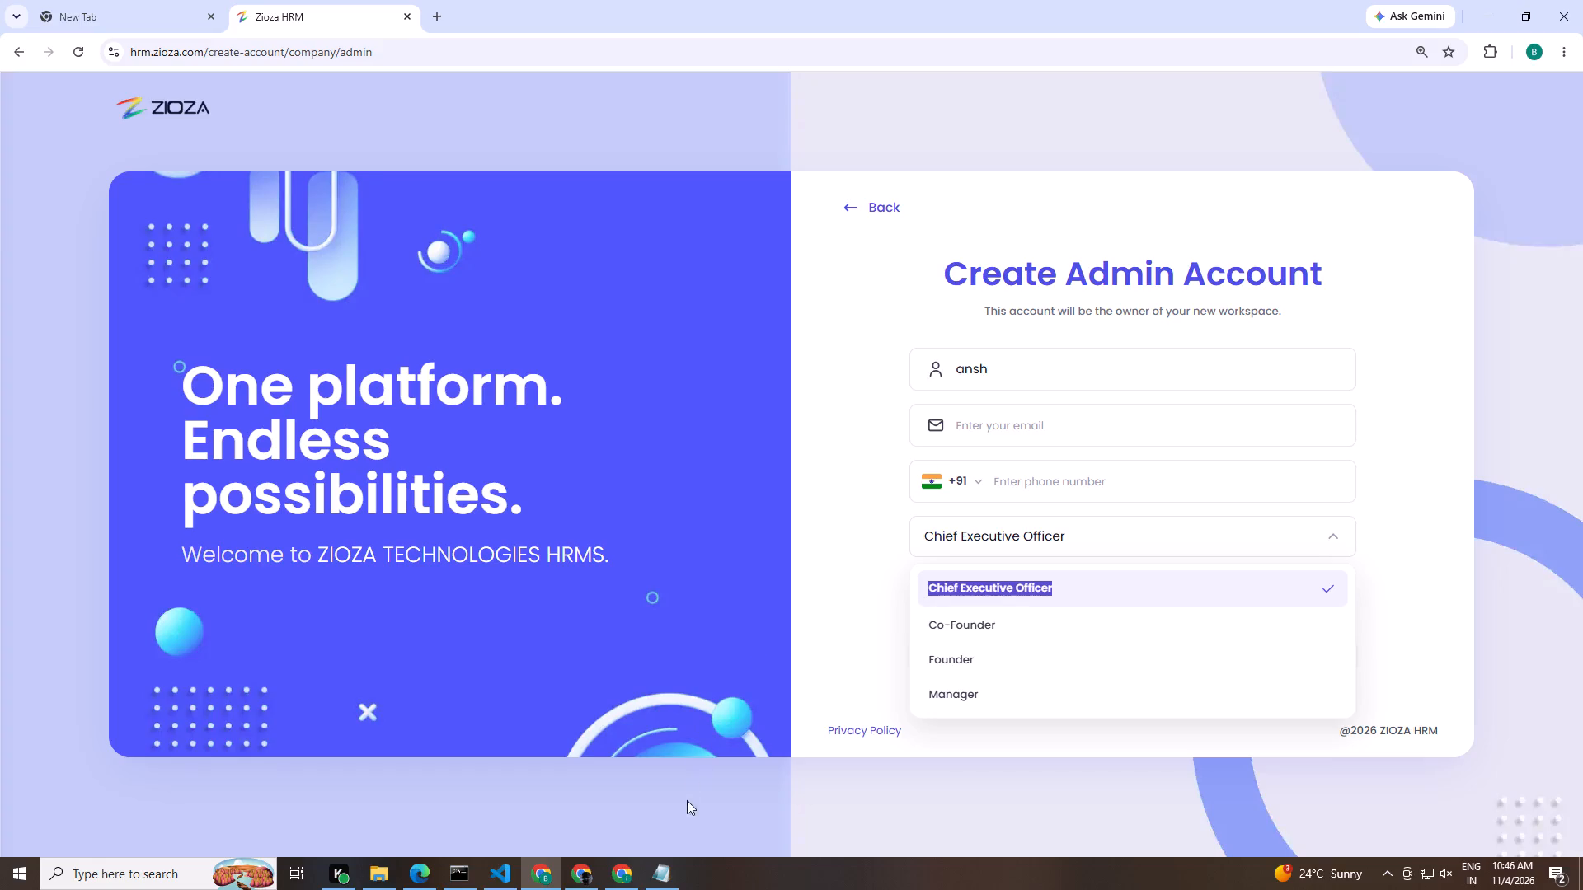
left_click(655, 885)
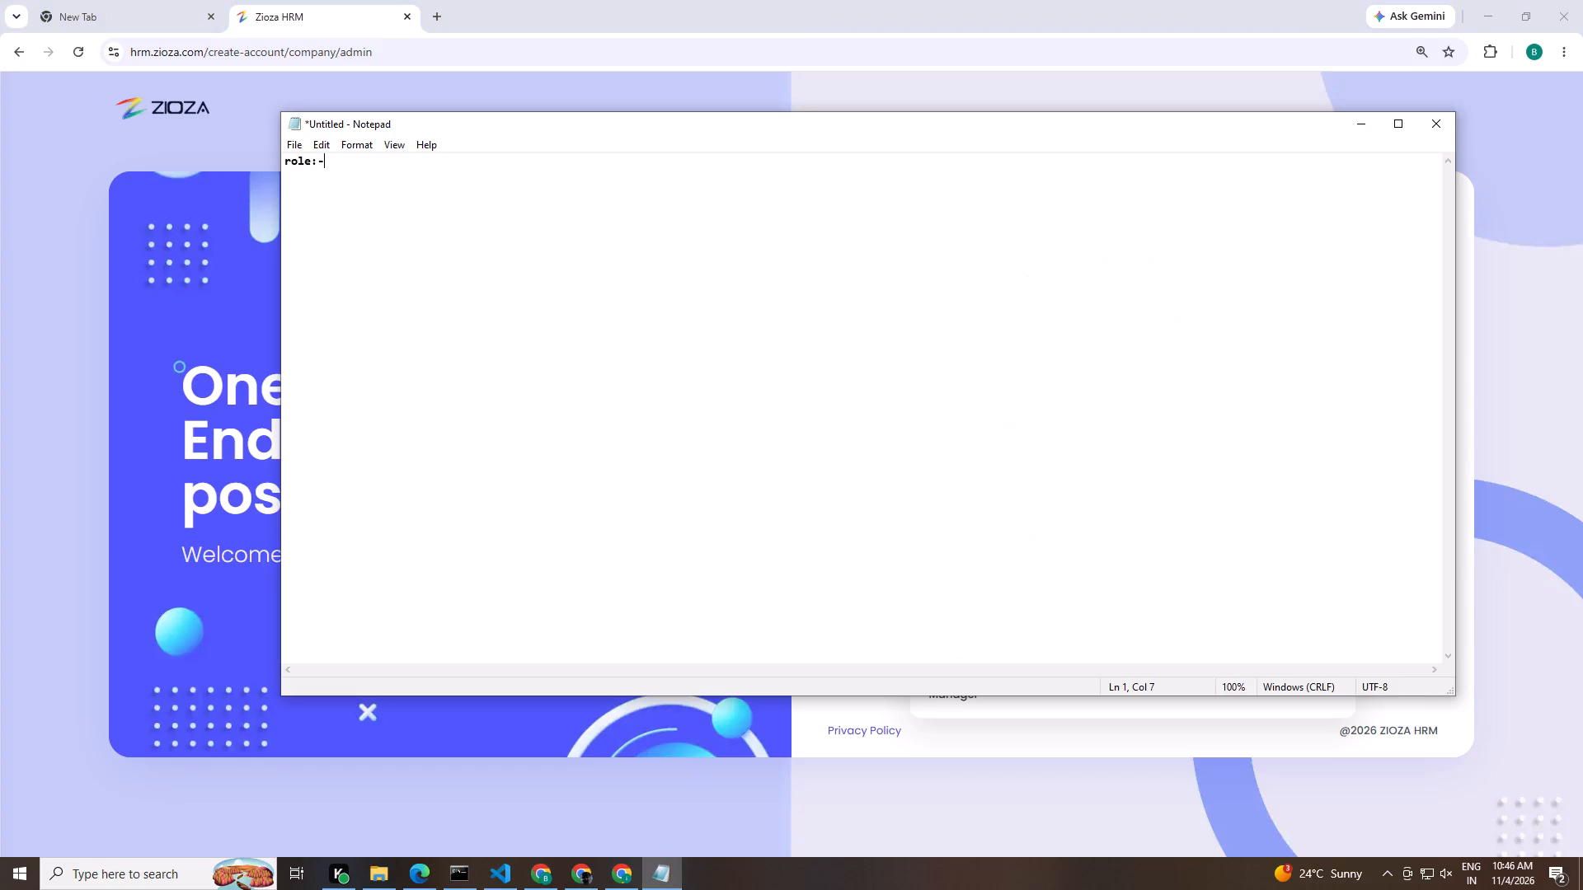
key("ctrl+v")
left_click(1094, 85)
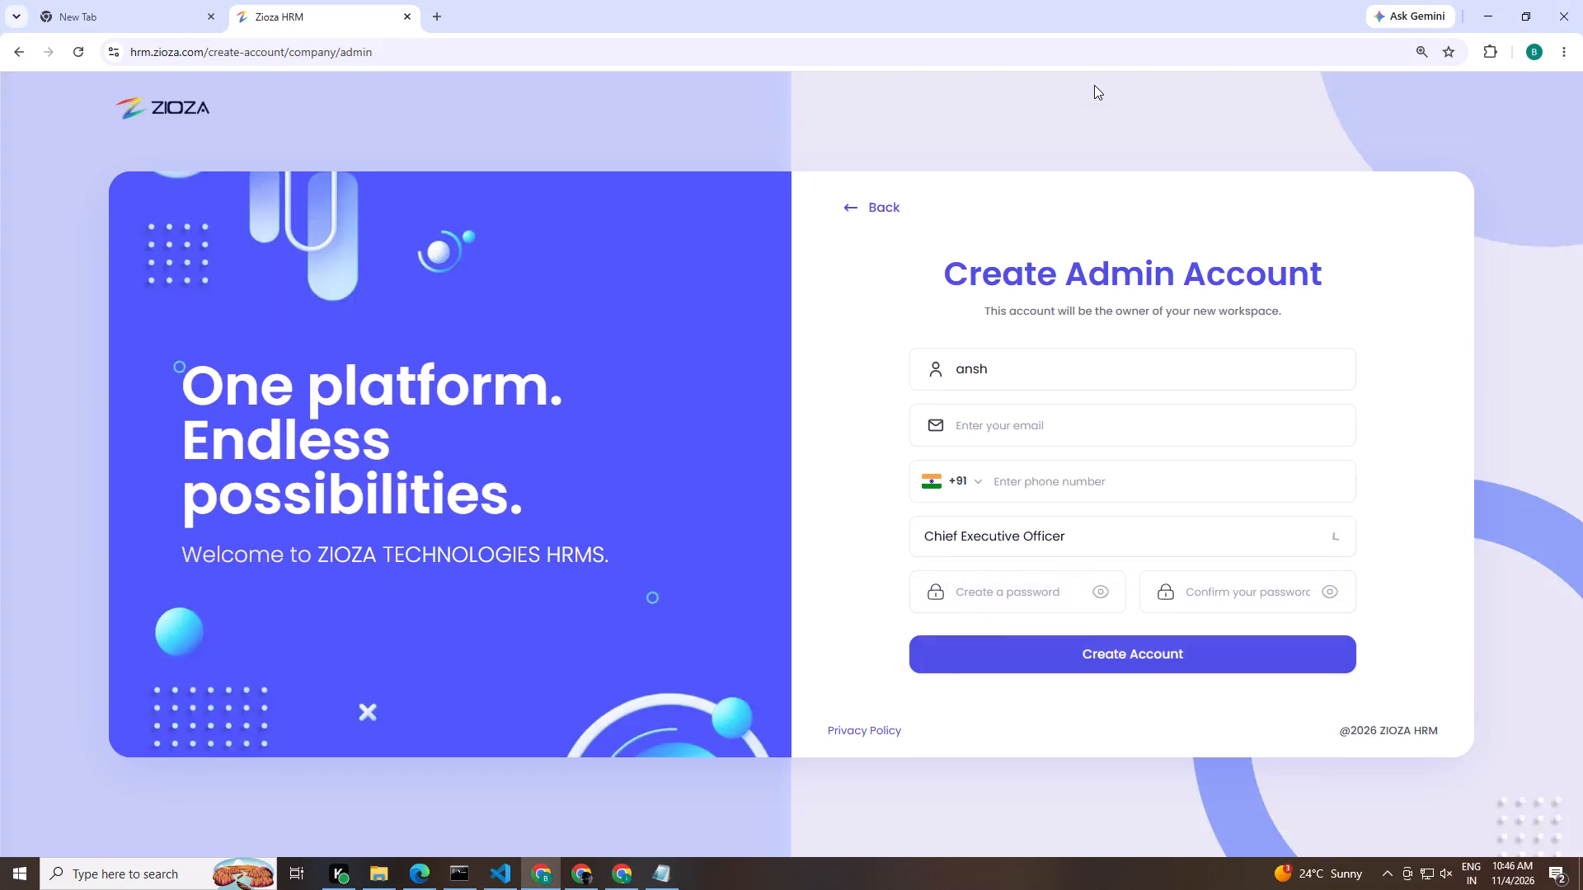
With the admin form's email field still empty, search Windows for chrome and launch it to reach the profile chooser.
left_click(1062, 427)
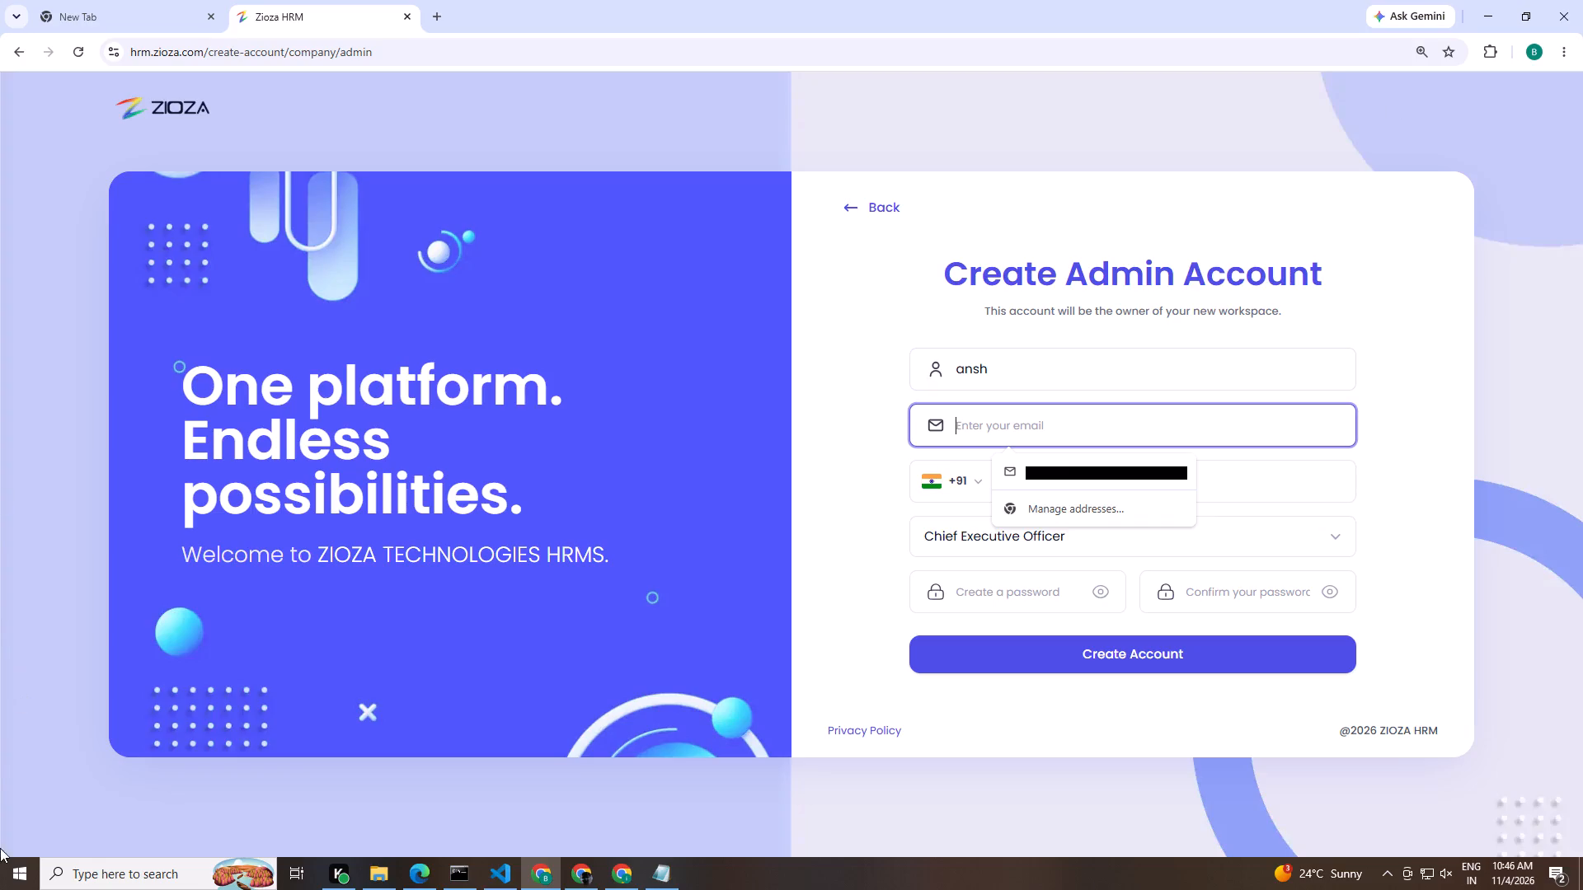
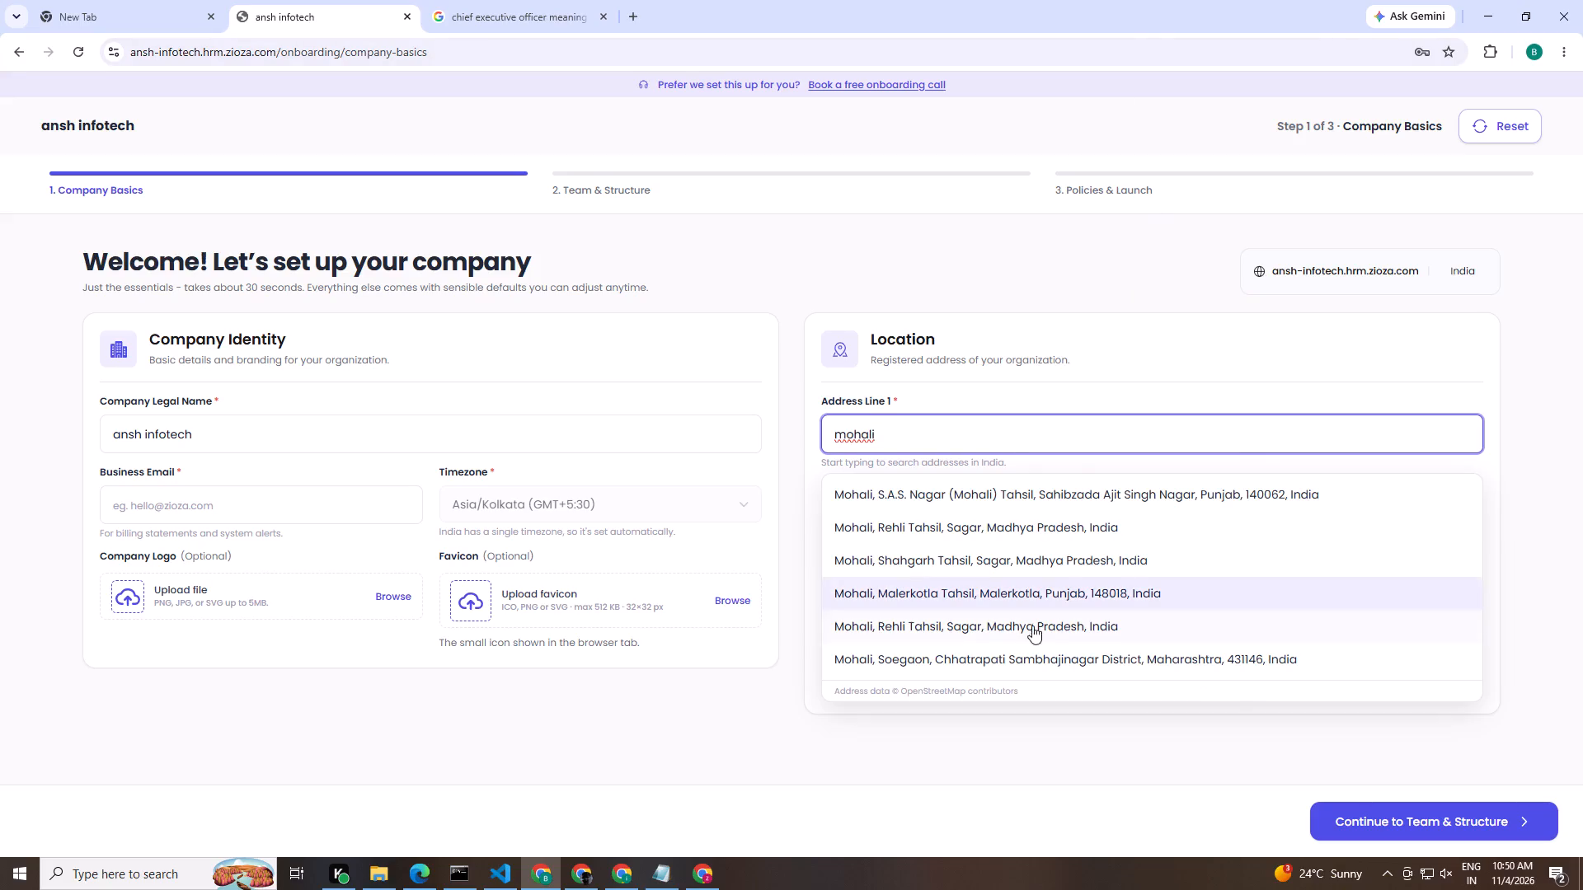
Set the company's registered address to the suggested Mohali, S.A.S. Nagar (Mohali) Tahsil, Sahibzada Ajit Singh Nagar, Punjab, 140062, India.
left_click(1061, 506)
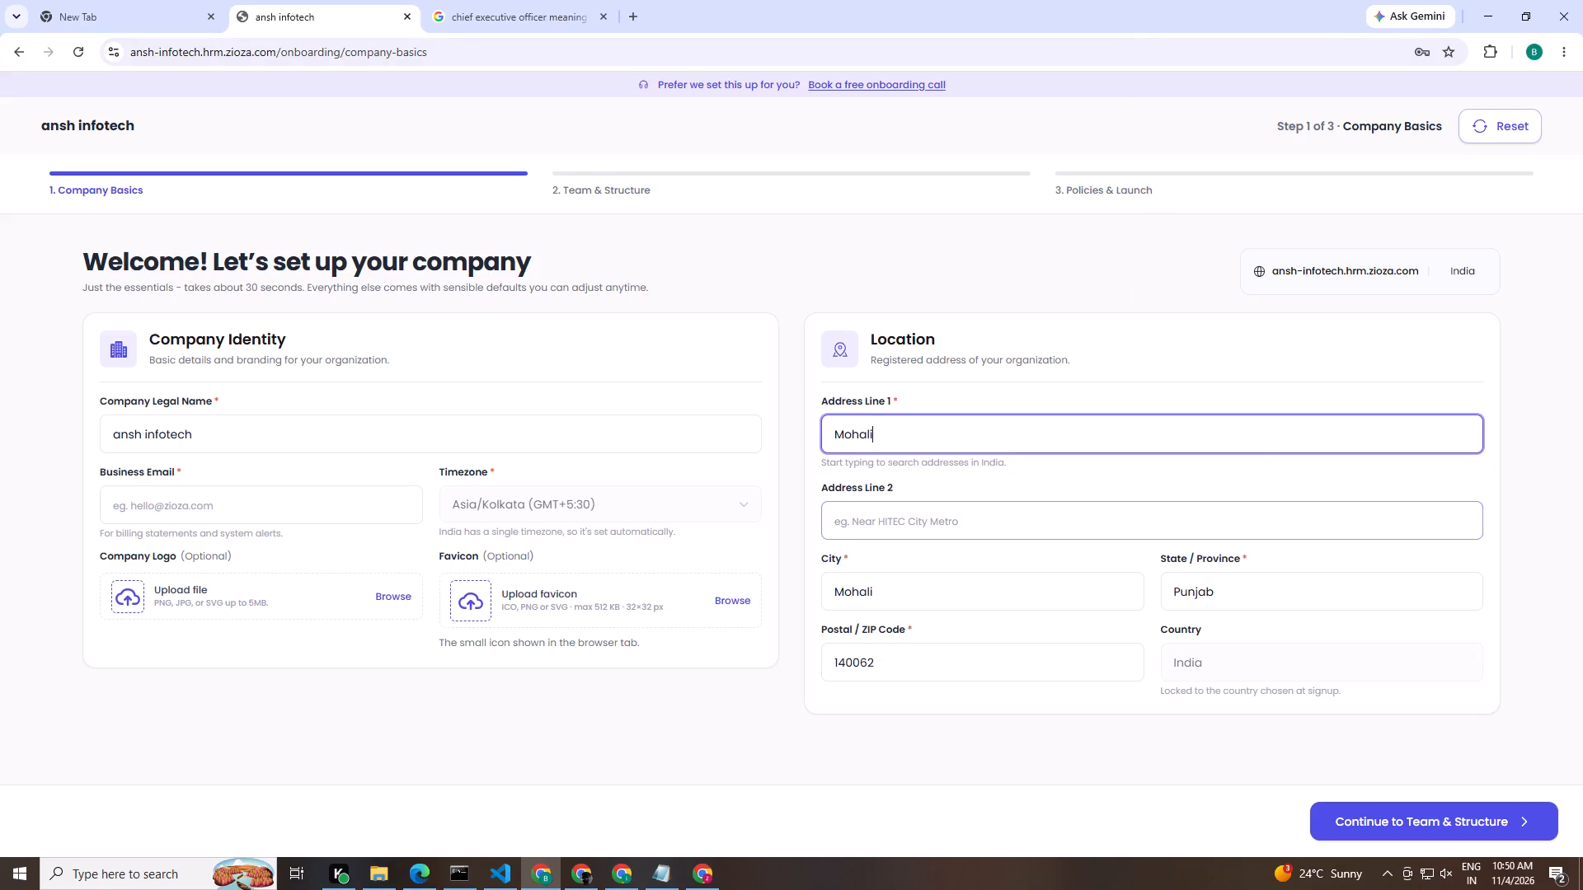